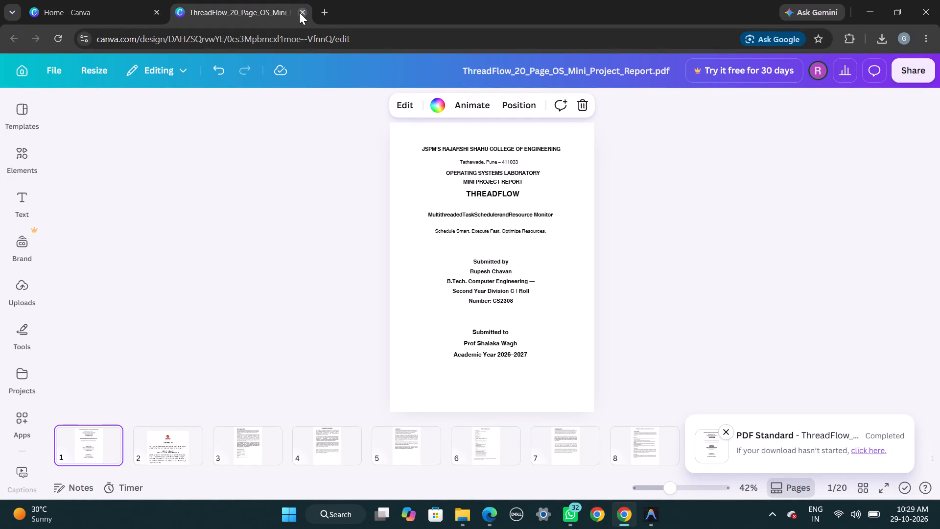
Close the ThreadFlow report design and open the recent design "seminar ESE report .pdf".
left_click(299, 12)
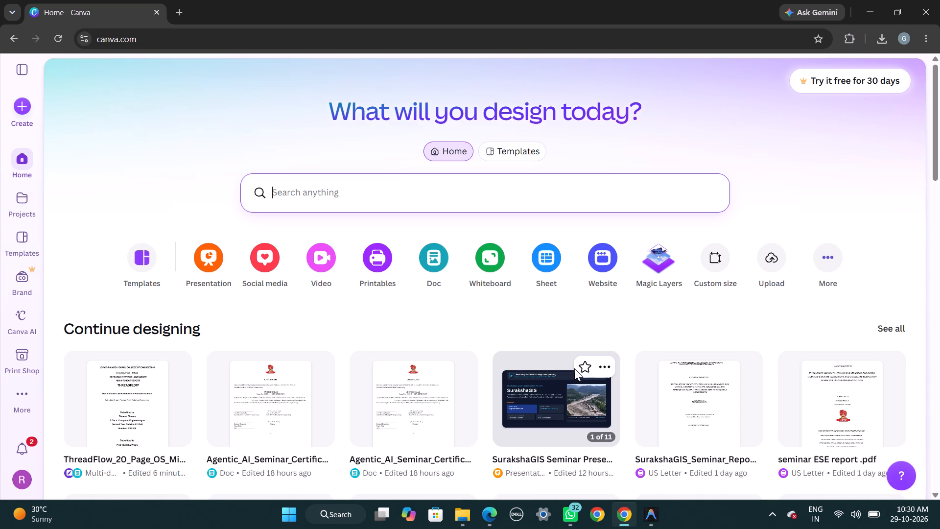
left_click(806, 411)
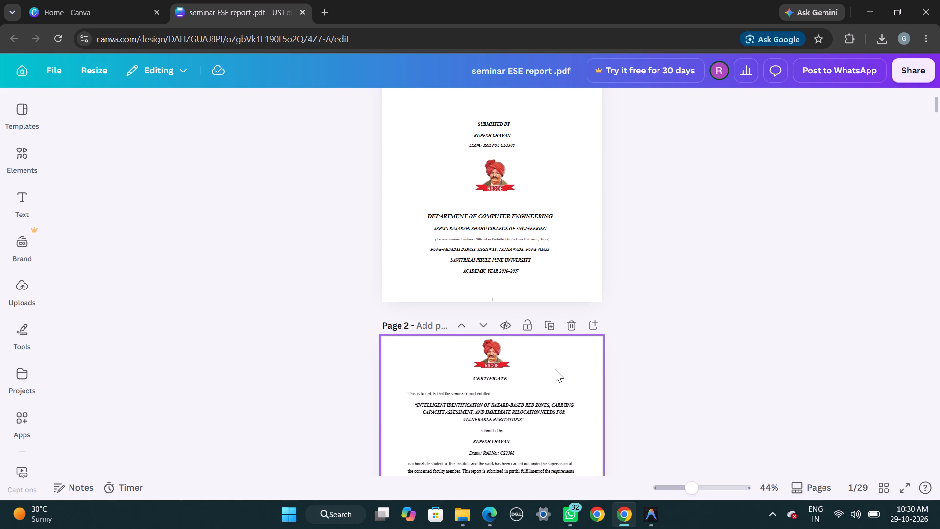
Group the four signatory text blocks at the bottom of the page 2 certificate and set their font size to 13.1.
scroll(555, 369, "up", 12)
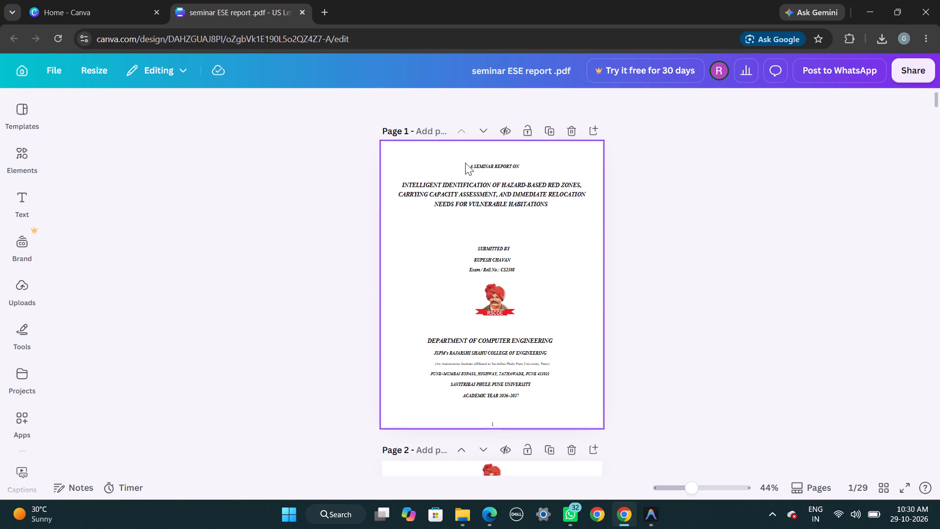
scroll(417, 274, "down", 5)
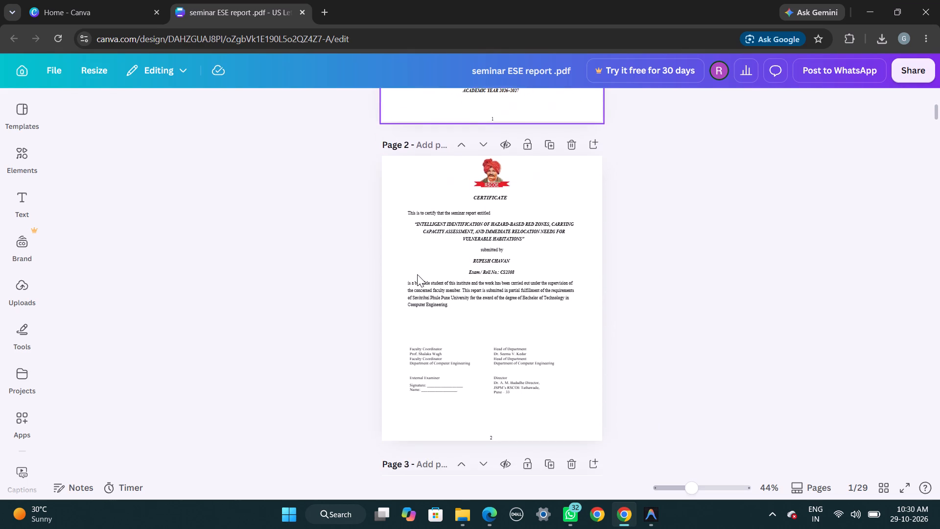
scroll(417, 274, "down", 1)
double_click(407, 259)
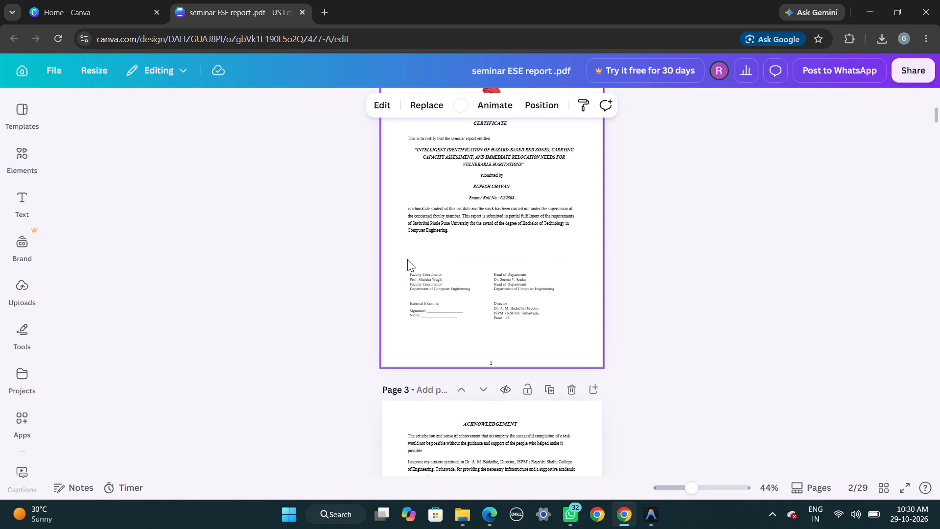
left_click_drag(407, 259, 571, 342)
left_click(443, 248)
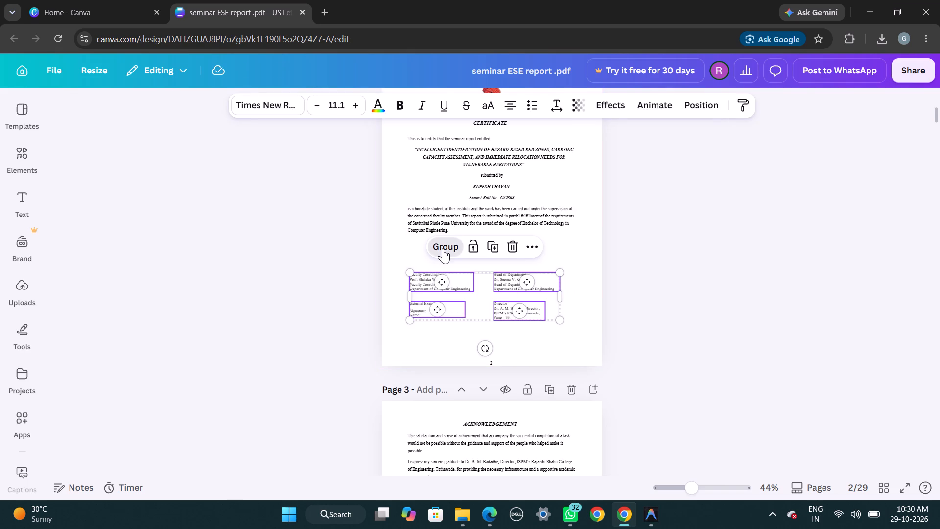
left_click(375, 110)
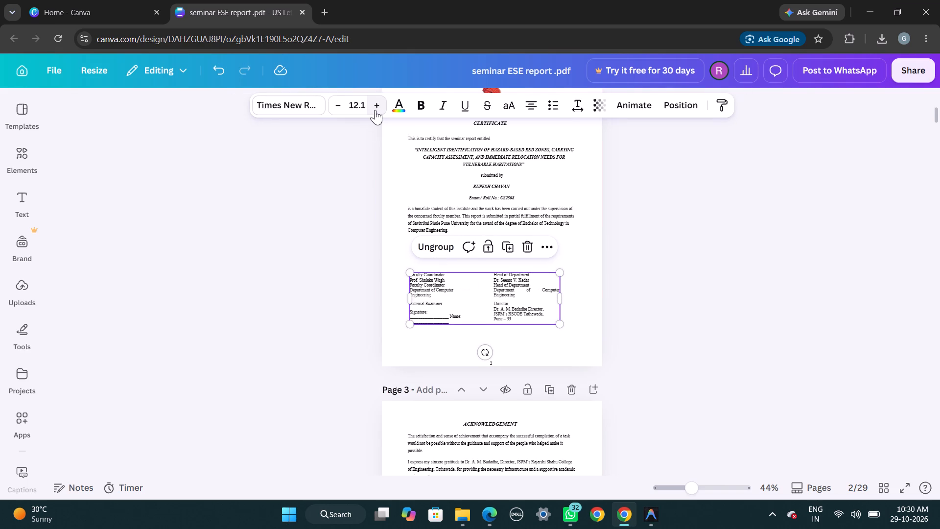
left_click(375, 110)
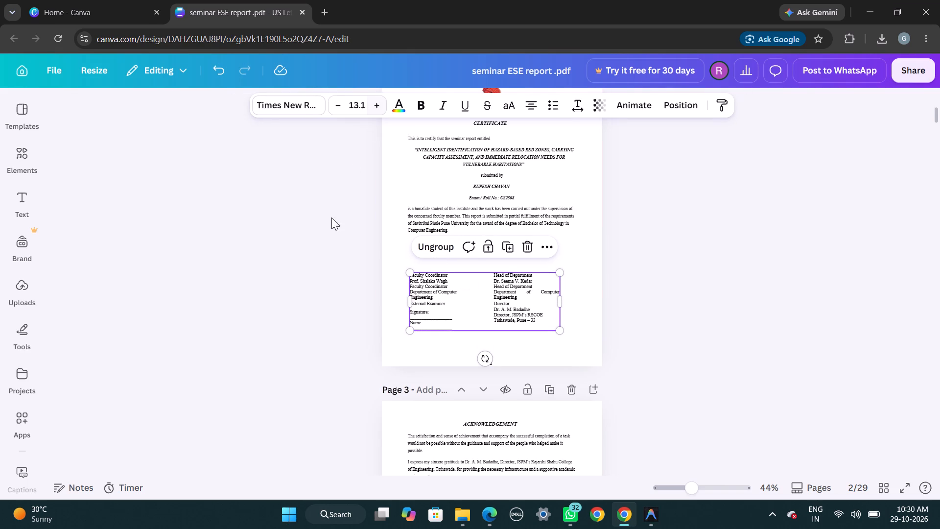
left_click(330, 244)
left_click(491, 270)
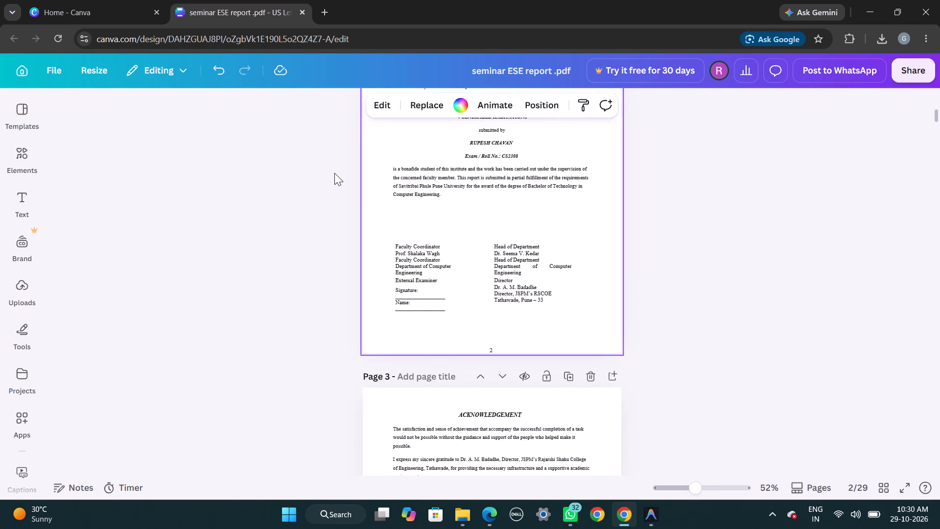
Set the roll number line and the bonafide student paragraph on the page 2 certificate to font size 13.
left_click_drag(396, 158, 475, 210)
left_click(354, 111)
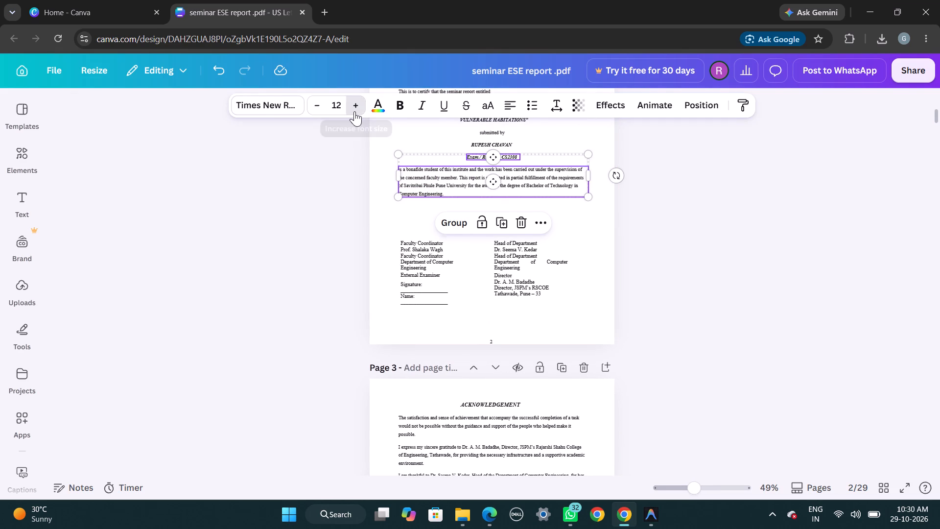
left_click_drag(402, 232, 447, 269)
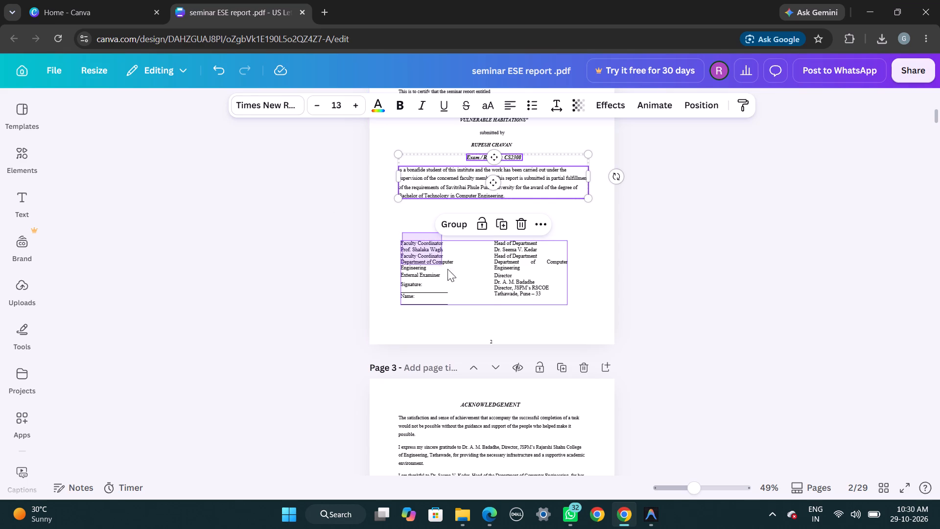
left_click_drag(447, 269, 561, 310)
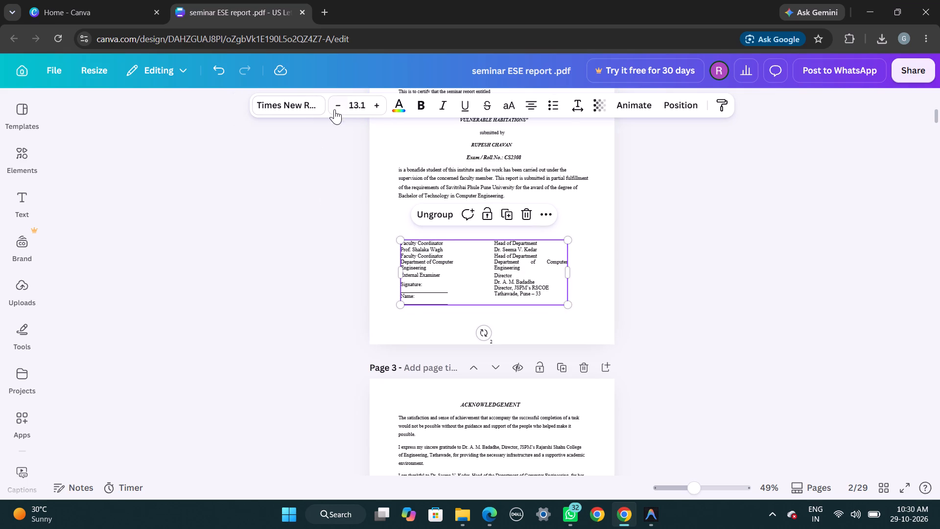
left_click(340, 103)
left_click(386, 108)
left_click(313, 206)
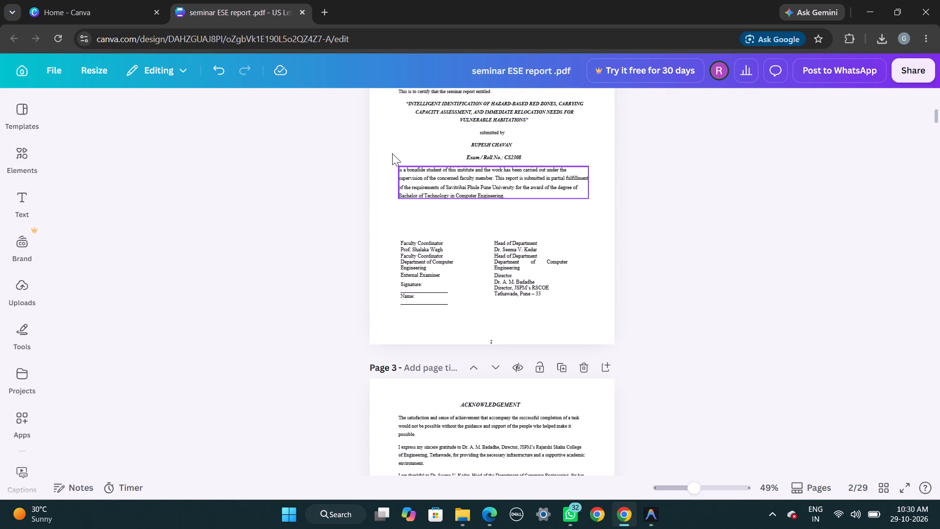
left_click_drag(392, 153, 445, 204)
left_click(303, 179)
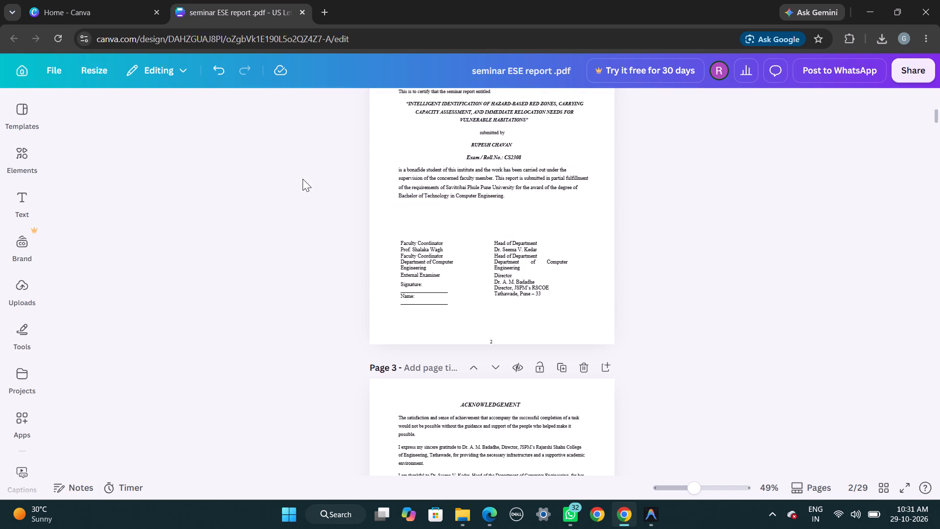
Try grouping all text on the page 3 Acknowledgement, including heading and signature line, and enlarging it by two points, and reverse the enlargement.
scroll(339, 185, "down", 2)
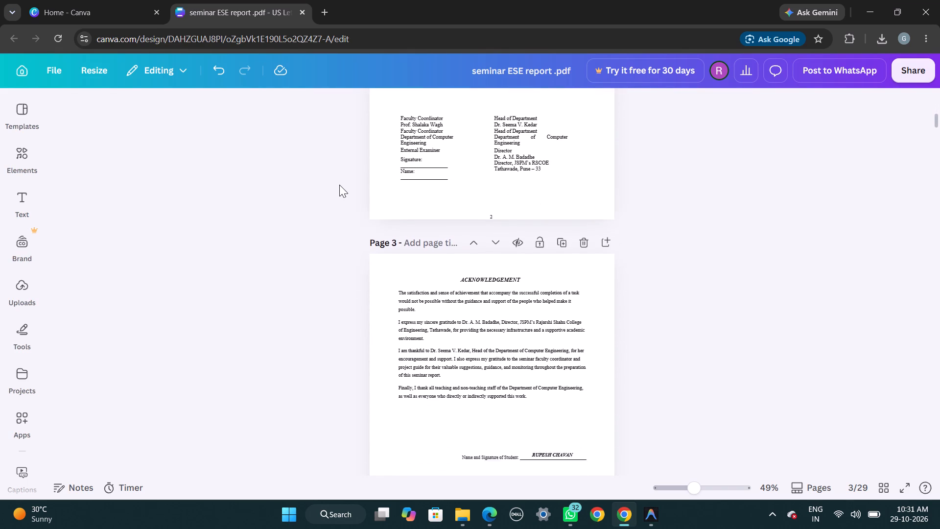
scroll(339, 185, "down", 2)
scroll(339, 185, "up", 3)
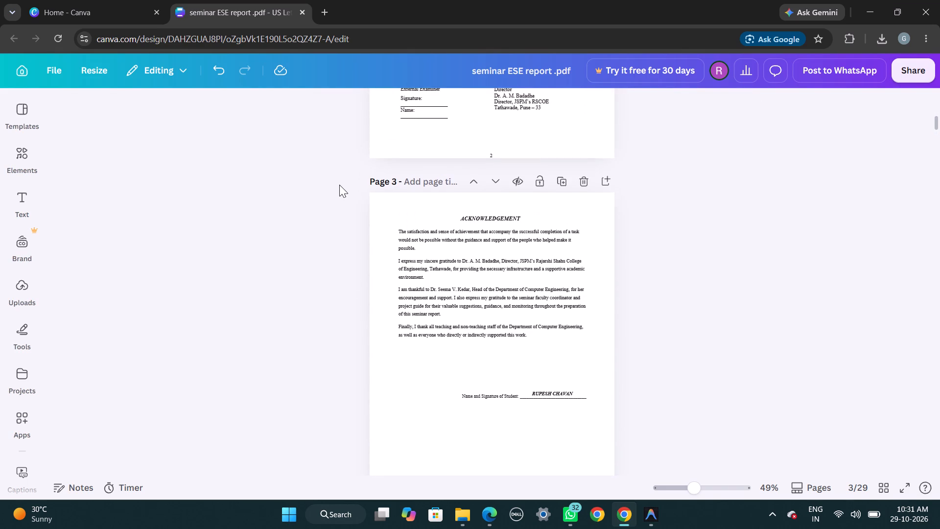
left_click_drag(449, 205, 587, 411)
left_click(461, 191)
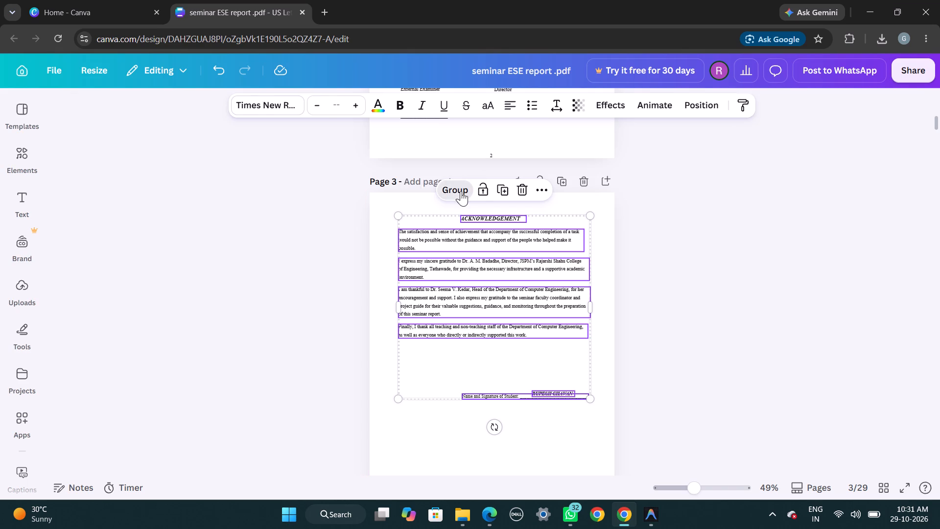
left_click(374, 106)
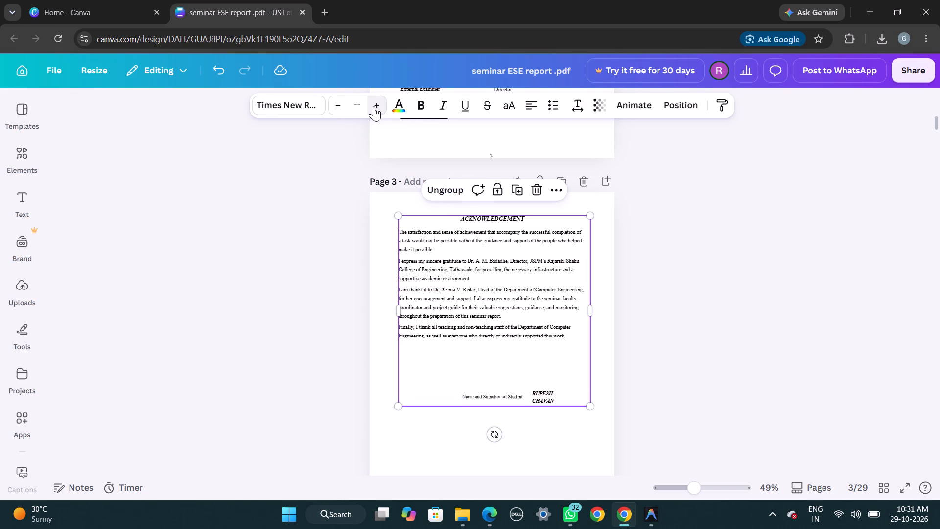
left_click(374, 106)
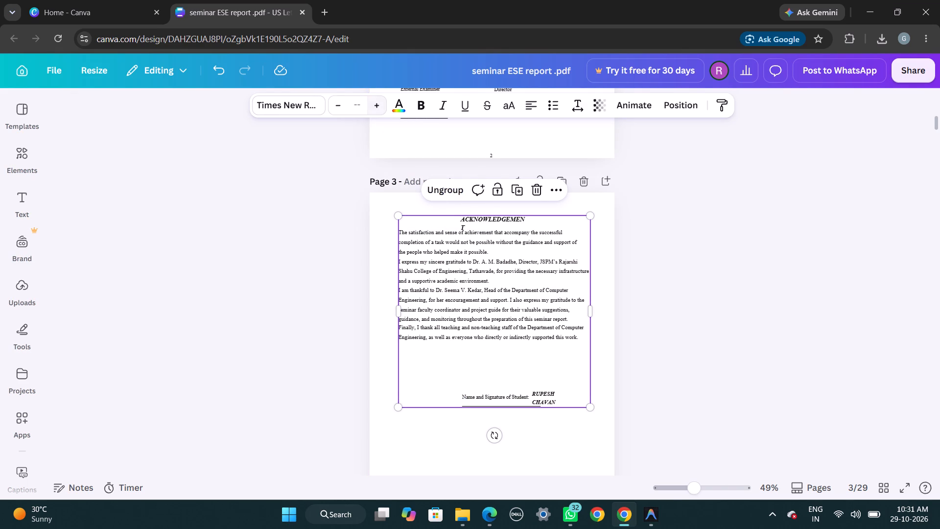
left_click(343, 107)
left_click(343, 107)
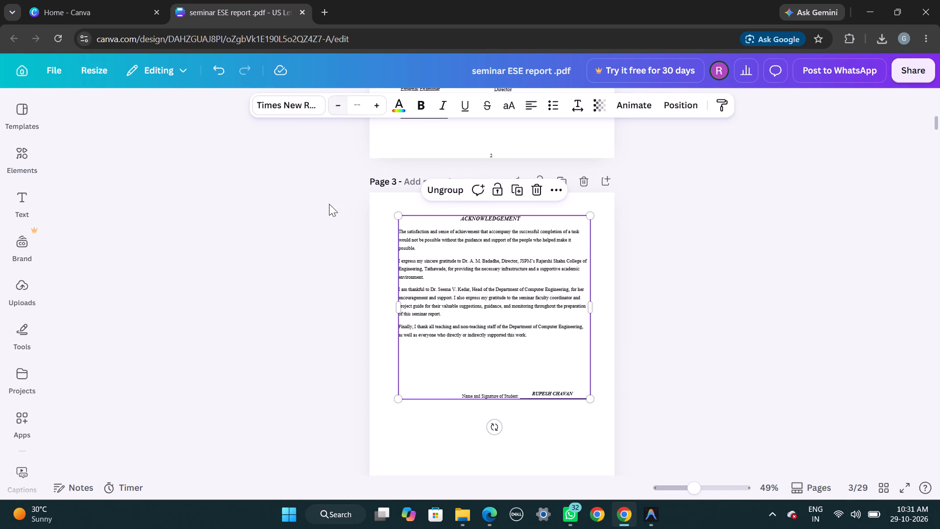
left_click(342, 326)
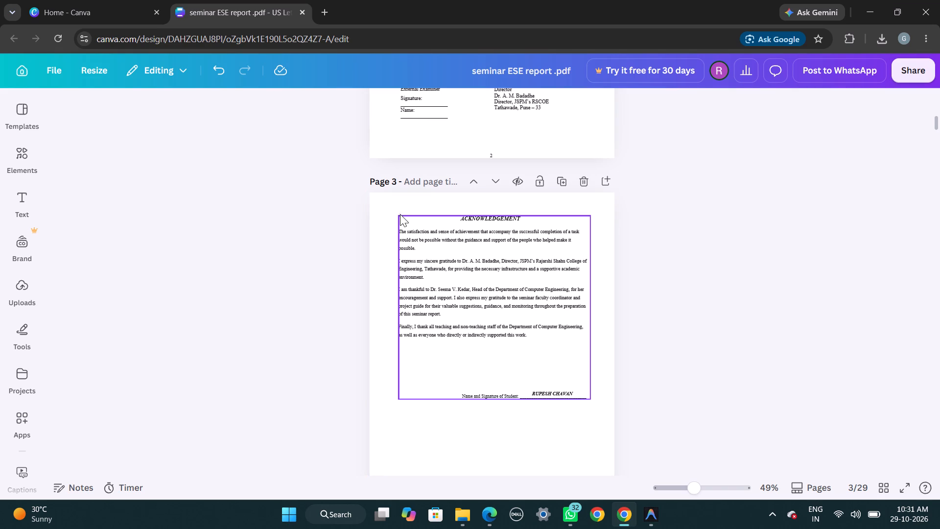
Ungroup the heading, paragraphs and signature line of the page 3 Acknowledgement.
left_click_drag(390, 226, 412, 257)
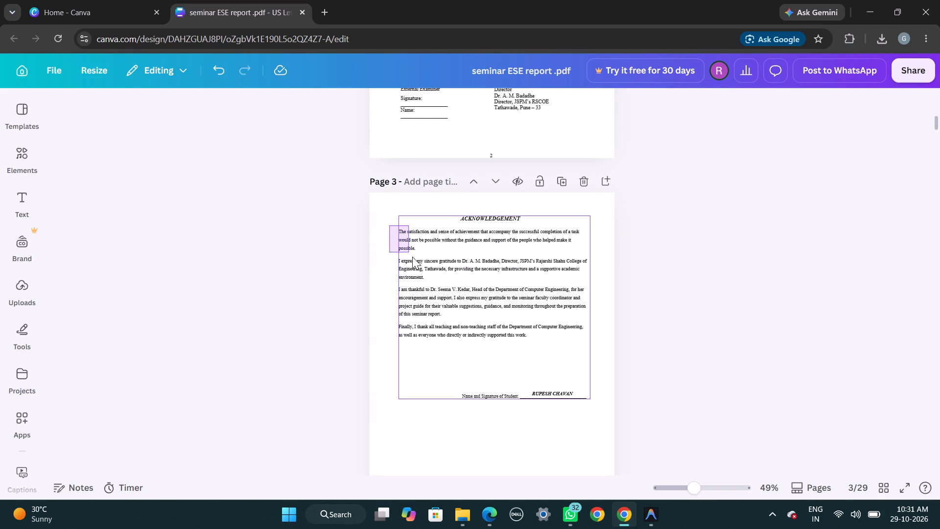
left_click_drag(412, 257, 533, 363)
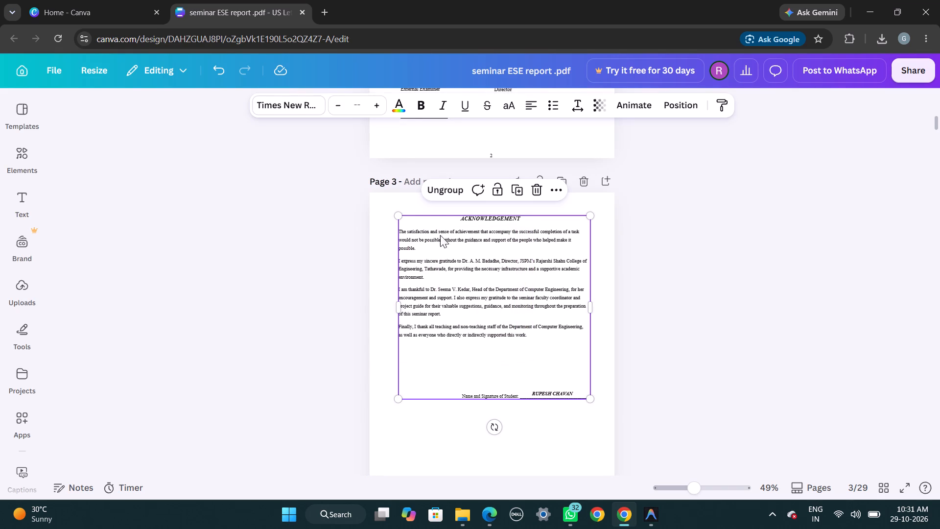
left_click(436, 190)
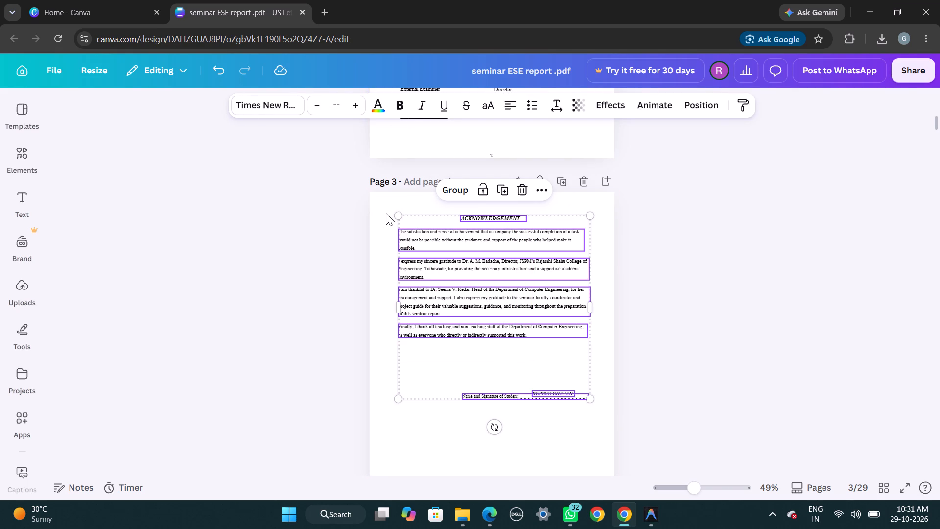
Group only the four body paragraphs of the page 3 Acknowledgement and set their font size to 14.
left_click(386, 213)
left_click_drag(386, 213, 450, 351)
left_click(456, 201)
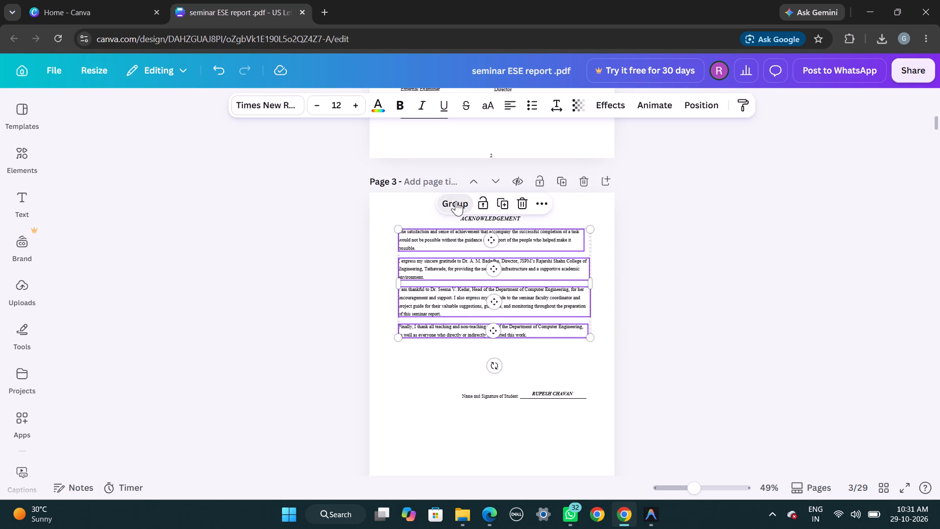
left_click(374, 101)
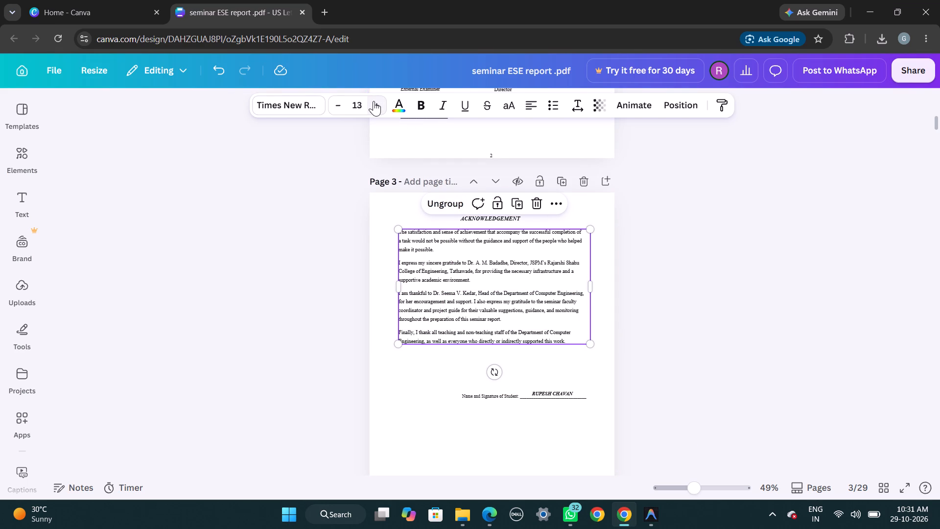
left_click(374, 101)
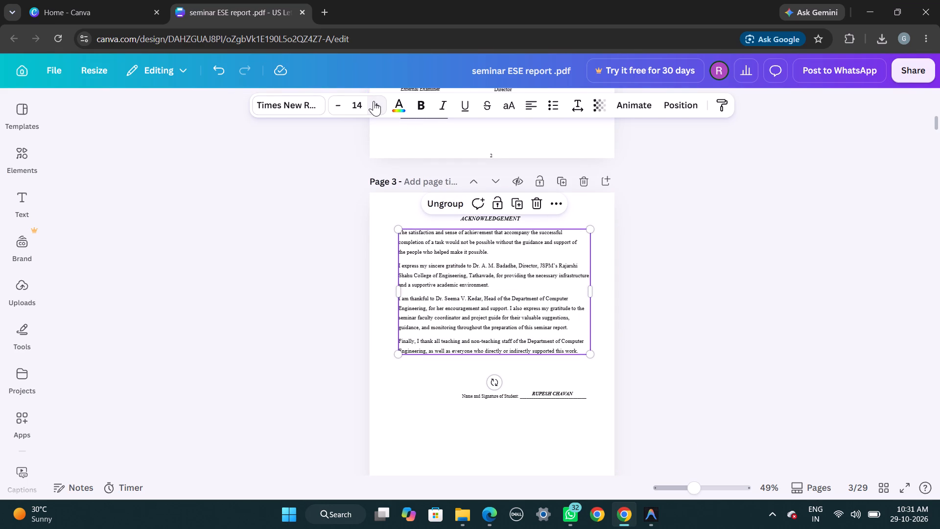
left_click(320, 286)
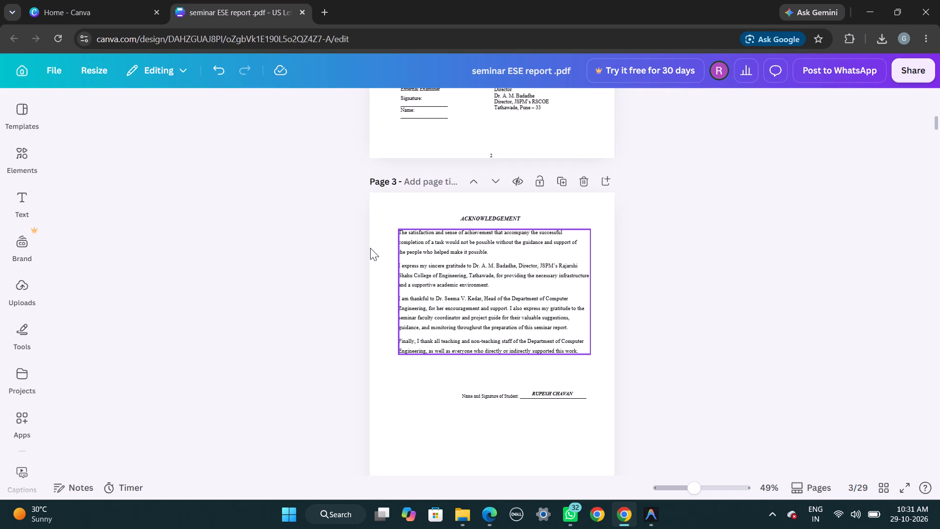
Group the three paragraphs and keywords line of the page 4 Abstract and enlarge their text by two points.
scroll(342, 237, "down", 3)
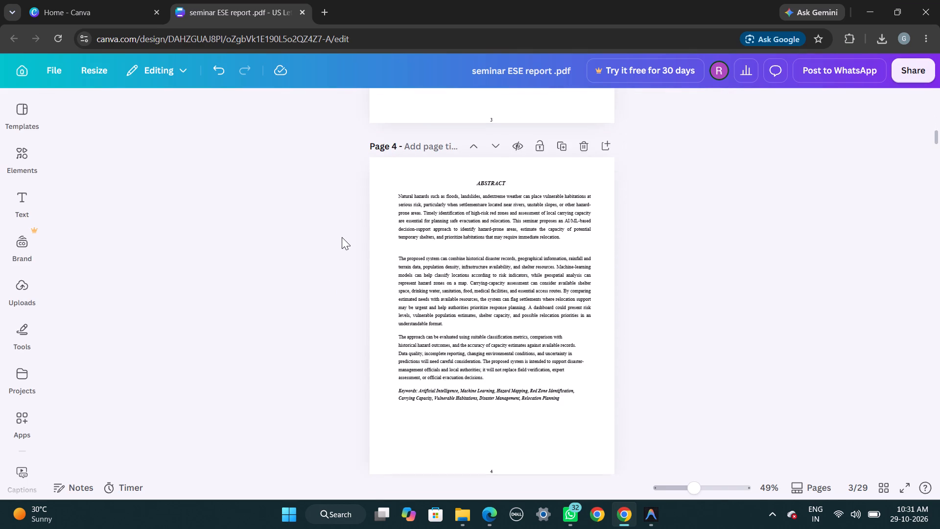
scroll(342, 237, "down", 1)
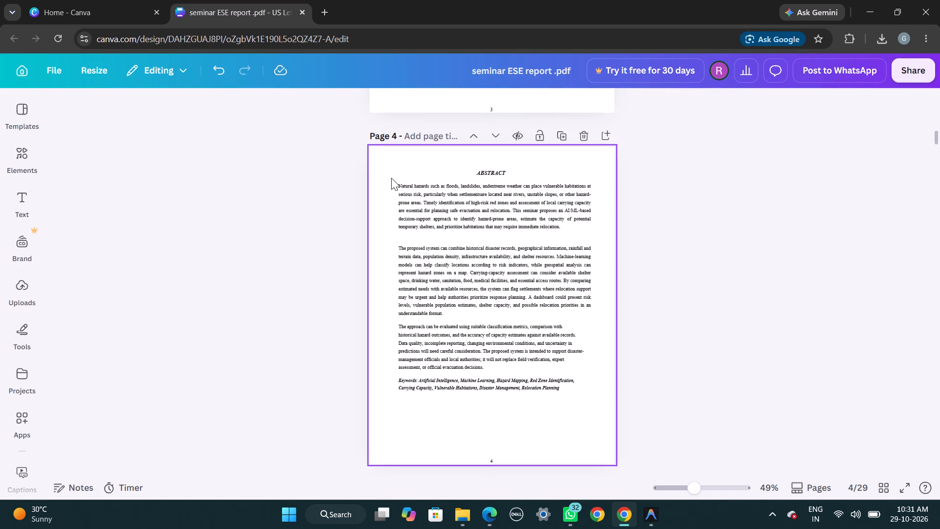
left_click_drag(391, 178, 474, 390)
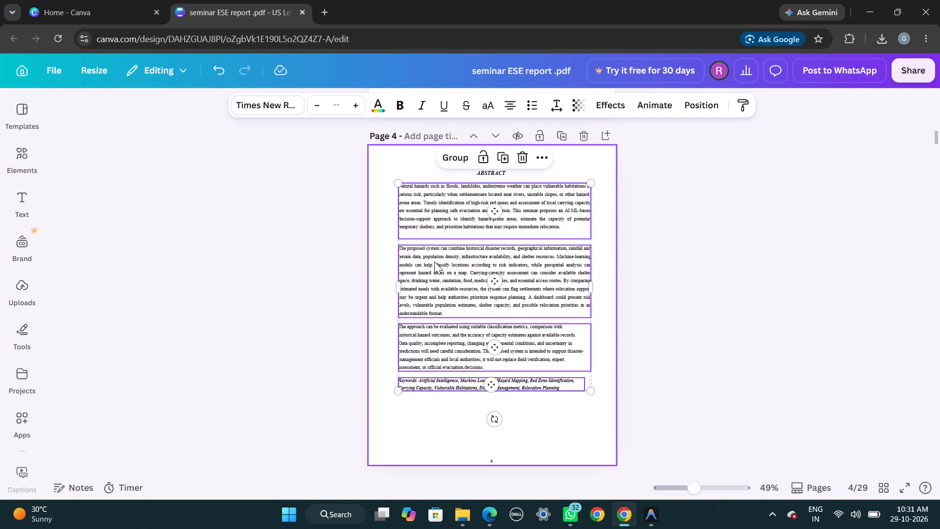
left_click(456, 160)
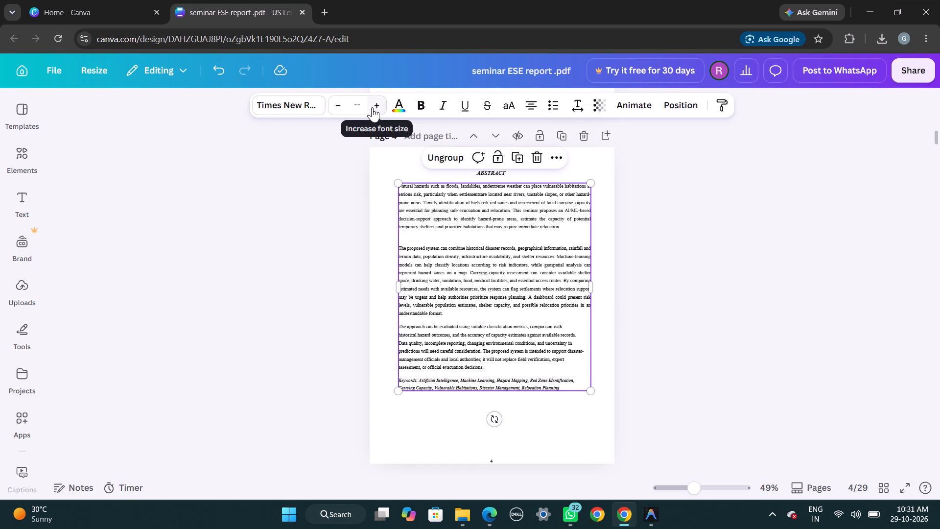
left_click(372, 107)
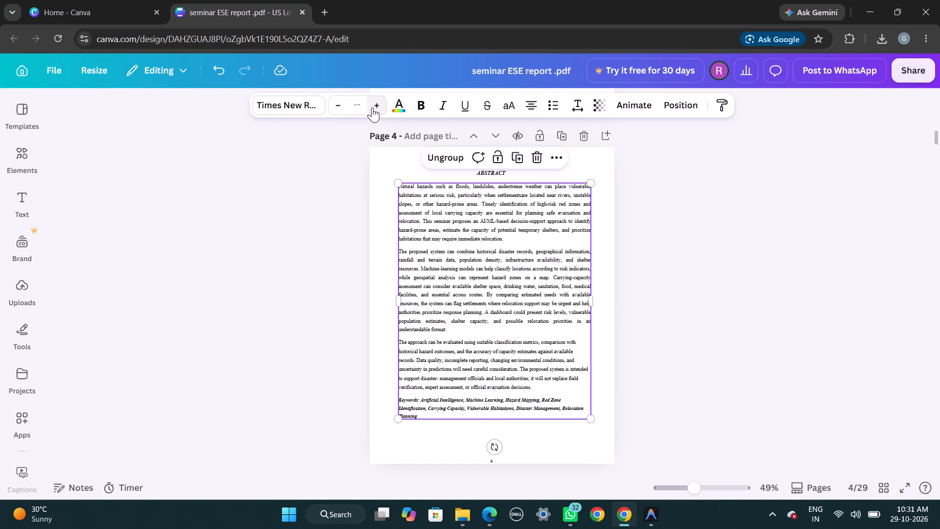
left_click(372, 107)
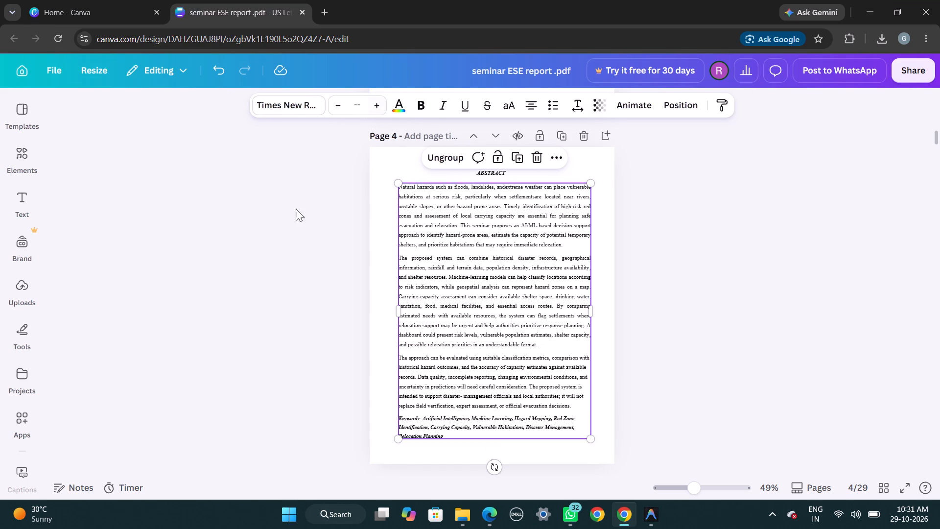
left_click(304, 236)
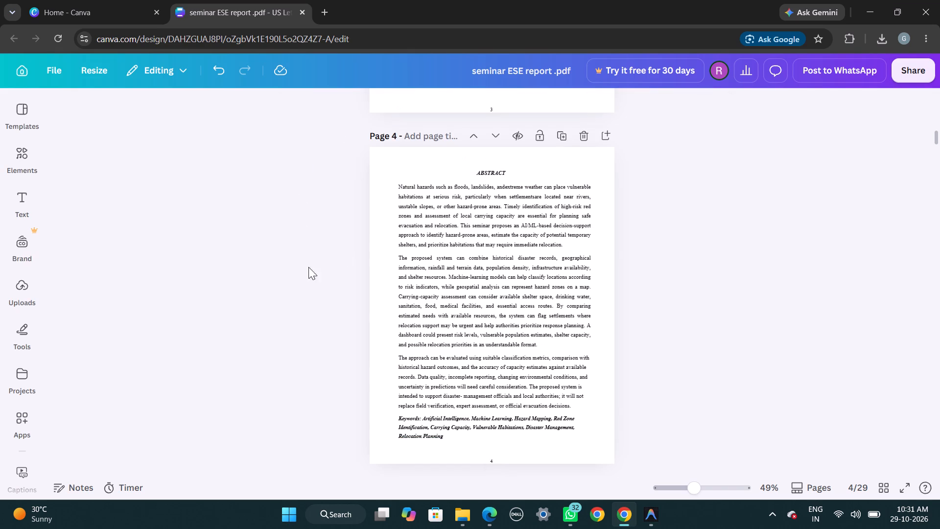
Look through the table of contents and abbreviations pages up to the List of Figures on page 9.
scroll(302, 295, "down", 8)
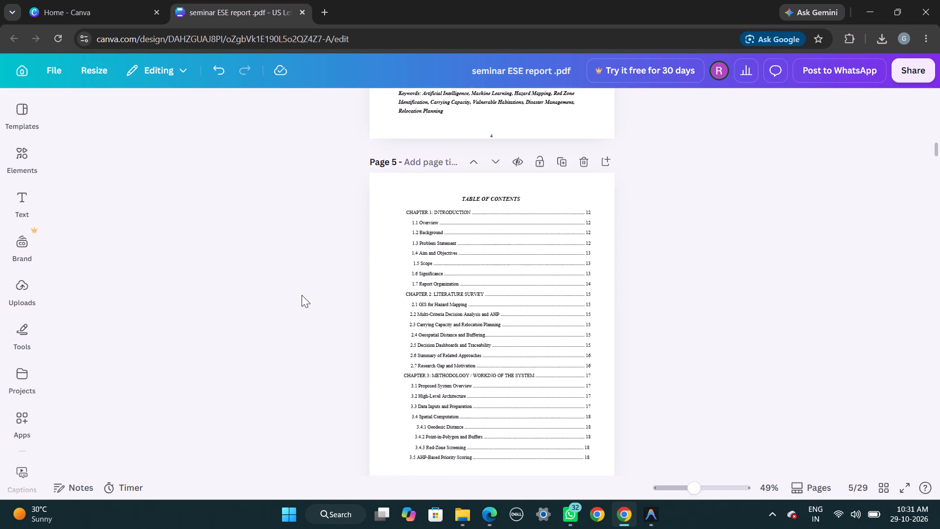
scroll(302, 295, "down", 5)
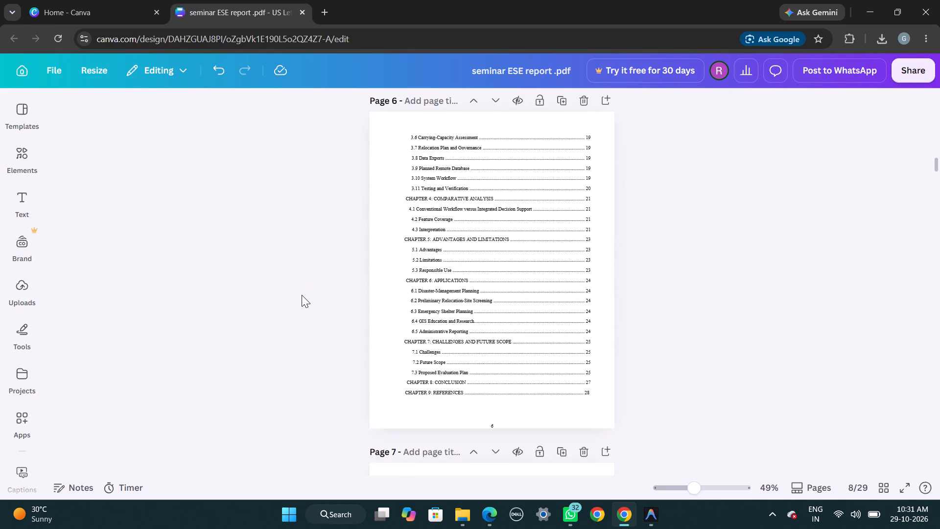
scroll(302, 295, "down", 3)
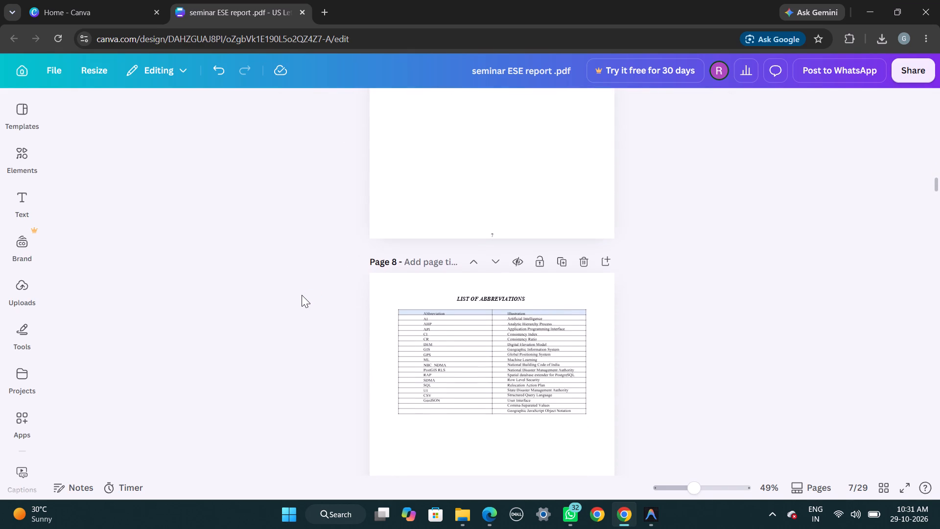
scroll(302, 295, "down", 1)
scroll(302, 295, "up", 7)
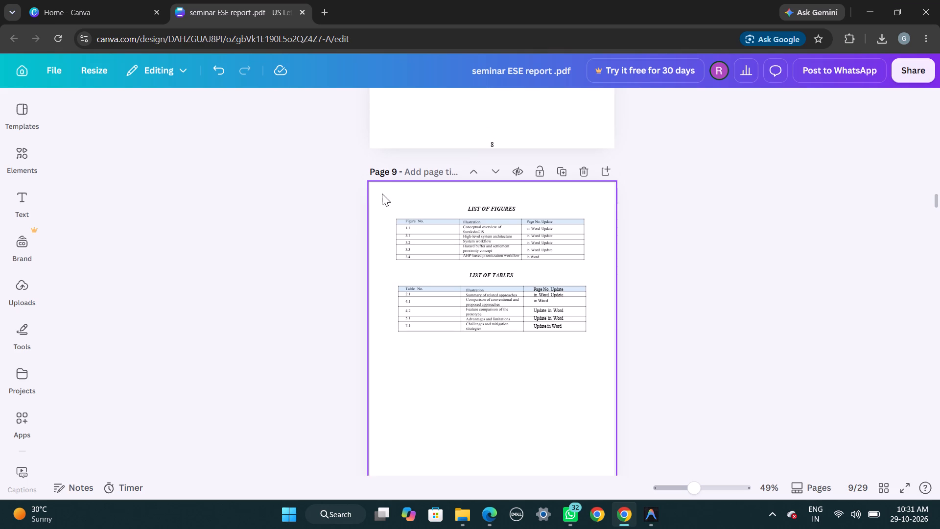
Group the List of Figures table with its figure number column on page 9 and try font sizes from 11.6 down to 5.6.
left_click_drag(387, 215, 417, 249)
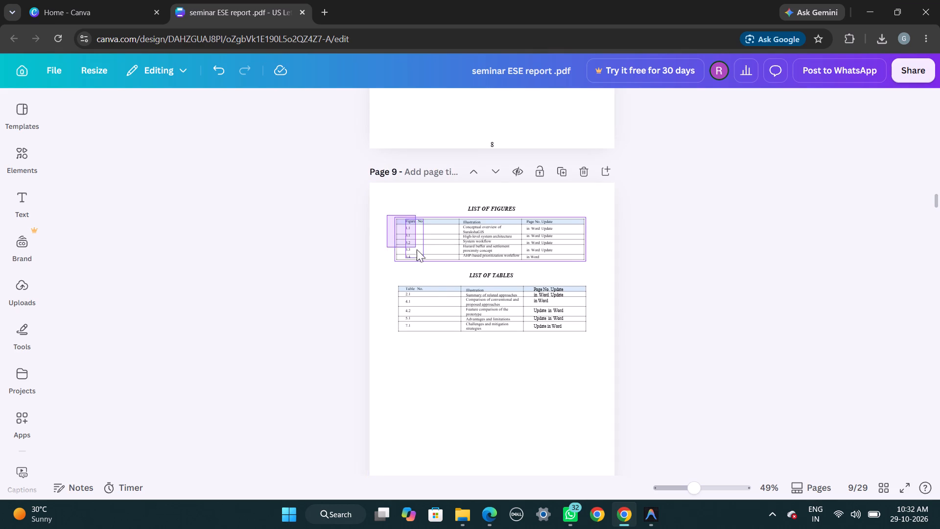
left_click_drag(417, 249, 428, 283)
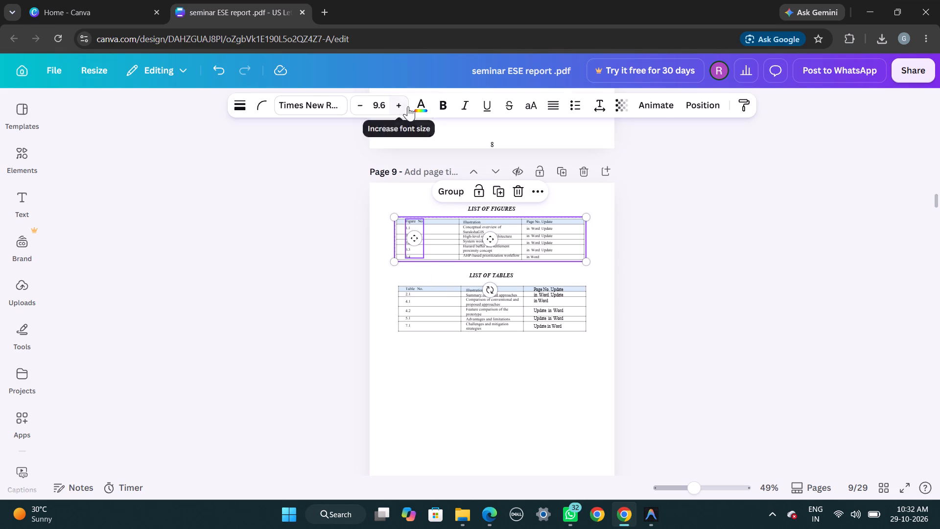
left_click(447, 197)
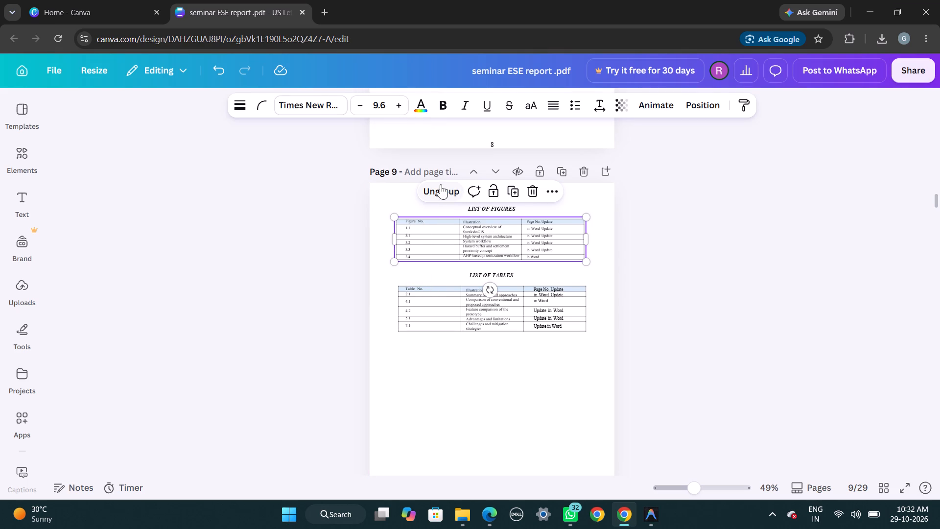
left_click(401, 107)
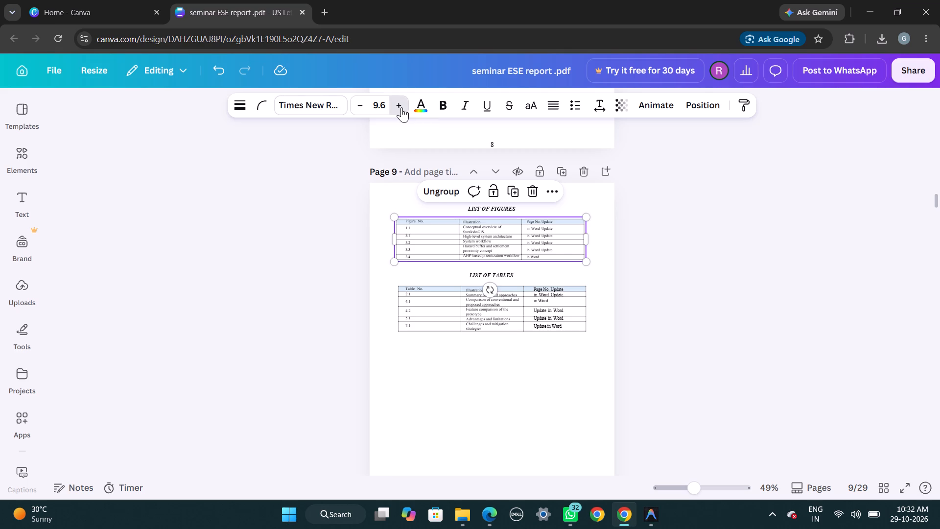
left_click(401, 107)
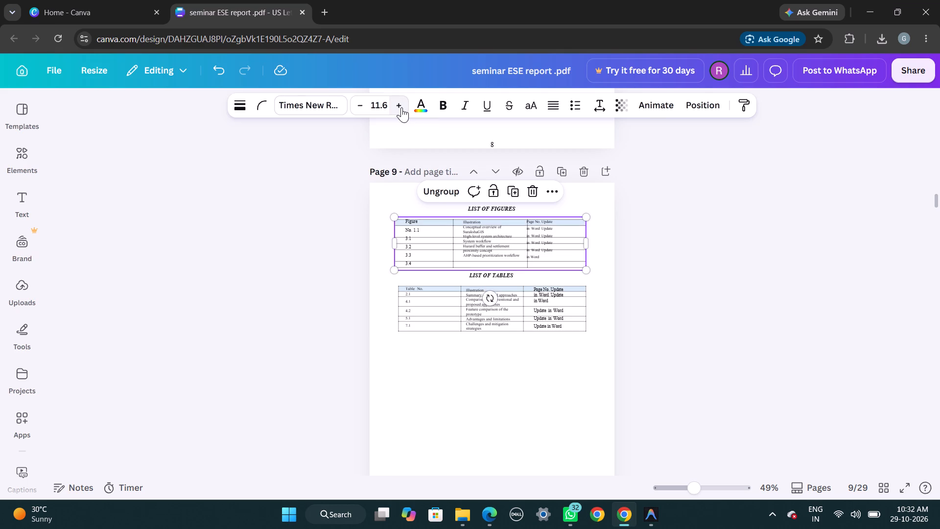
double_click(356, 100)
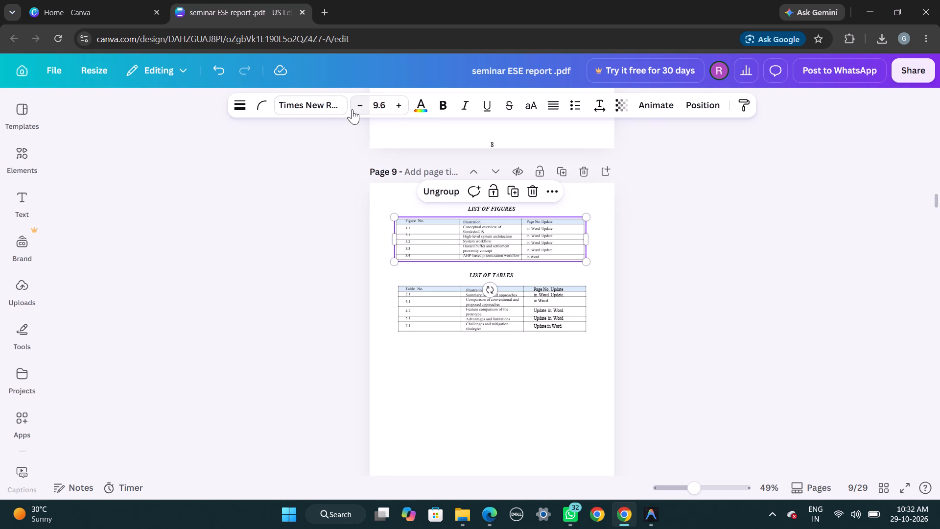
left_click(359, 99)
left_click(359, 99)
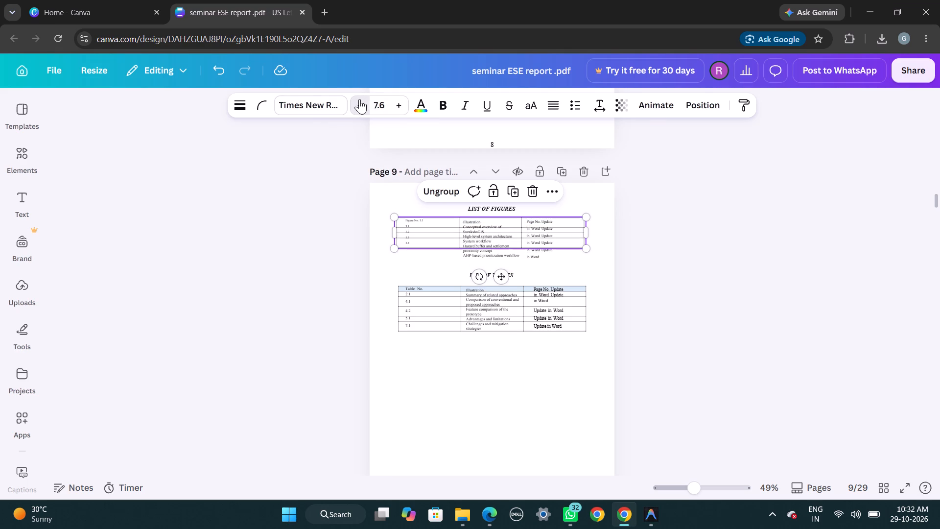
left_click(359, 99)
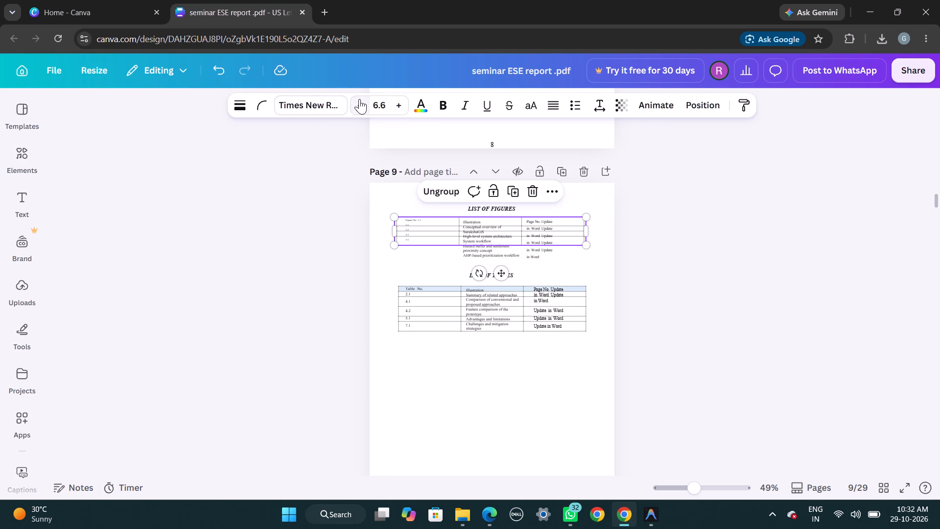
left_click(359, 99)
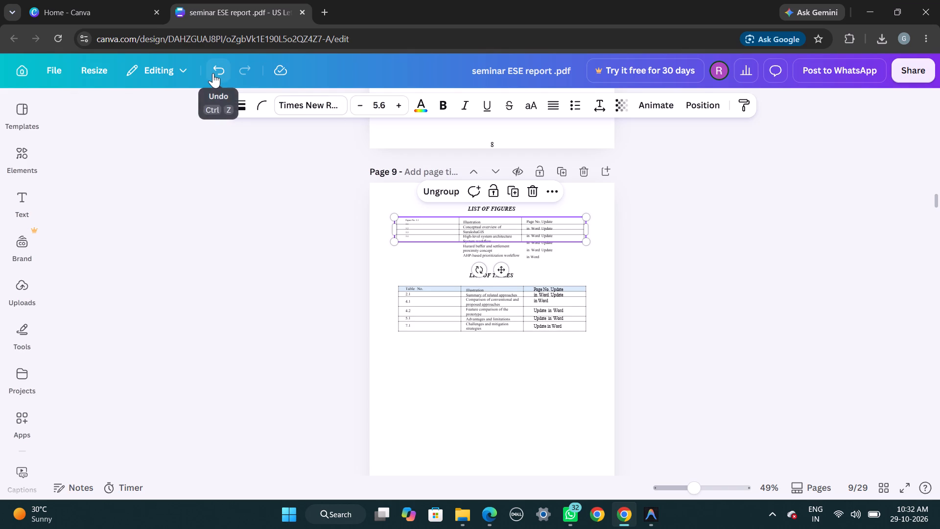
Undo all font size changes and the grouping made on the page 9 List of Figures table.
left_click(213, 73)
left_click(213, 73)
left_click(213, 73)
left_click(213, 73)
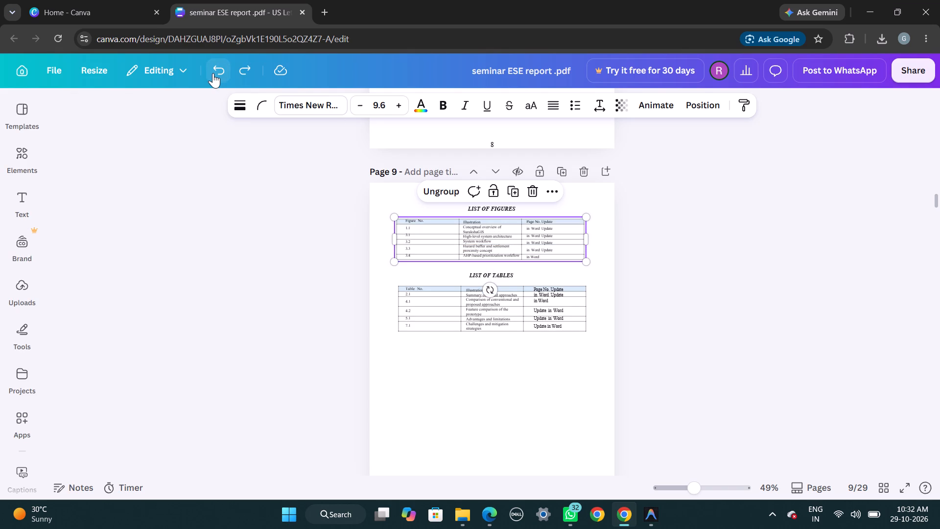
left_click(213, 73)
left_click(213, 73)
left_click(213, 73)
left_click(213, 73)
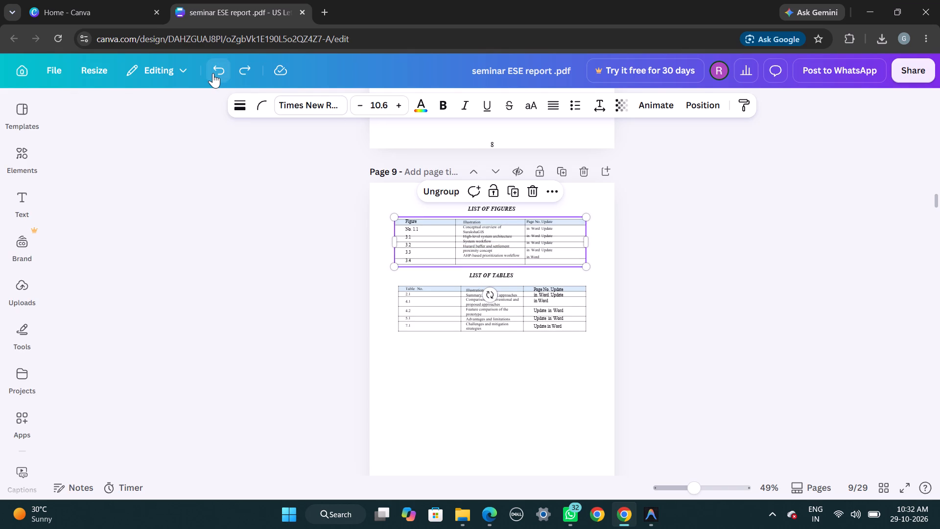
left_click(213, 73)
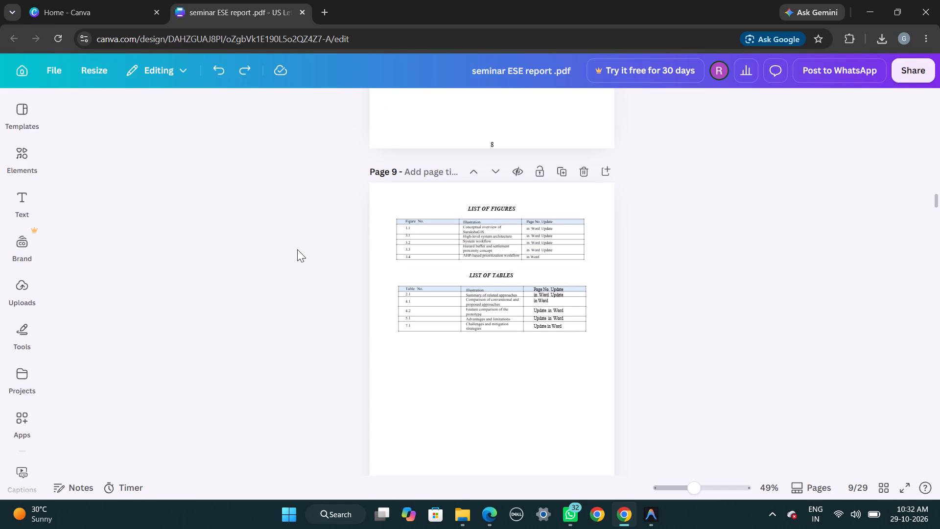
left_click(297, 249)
Group all Chapter 1 headings and paragraphs on page 10, leaving out the page number.
scroll(462, 429, "down", 1)
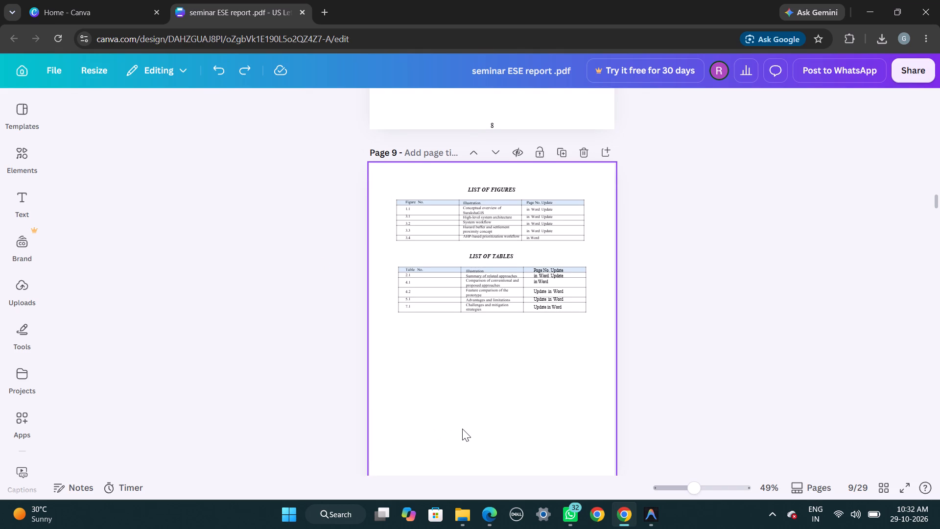
scroll(462, 429, "down", 1)
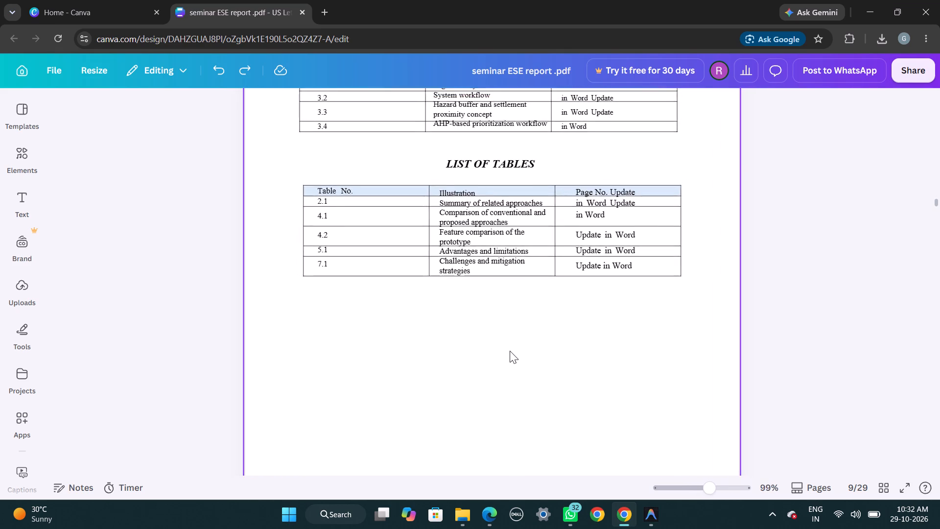
scroll(510, 351, "down", 4)
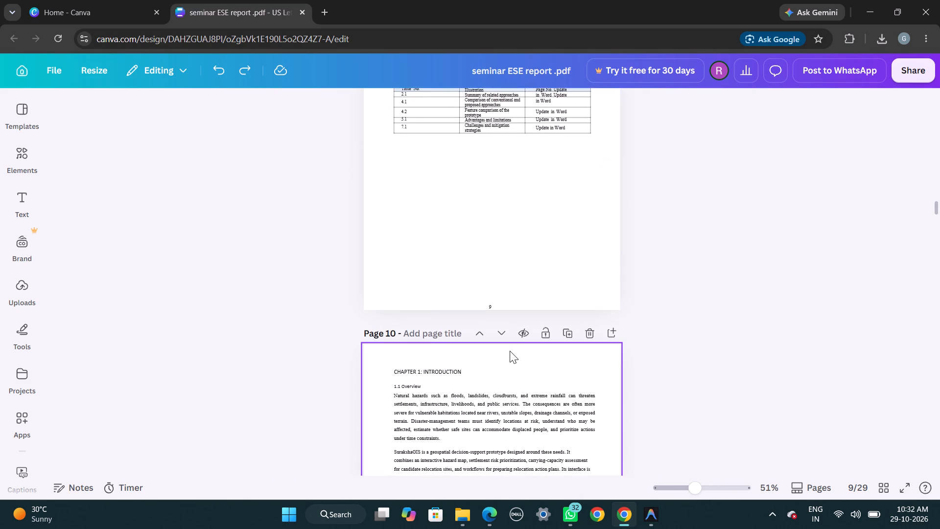
scroll(510, 351, "down", 3)
scroll(510, 351, "up", 1)
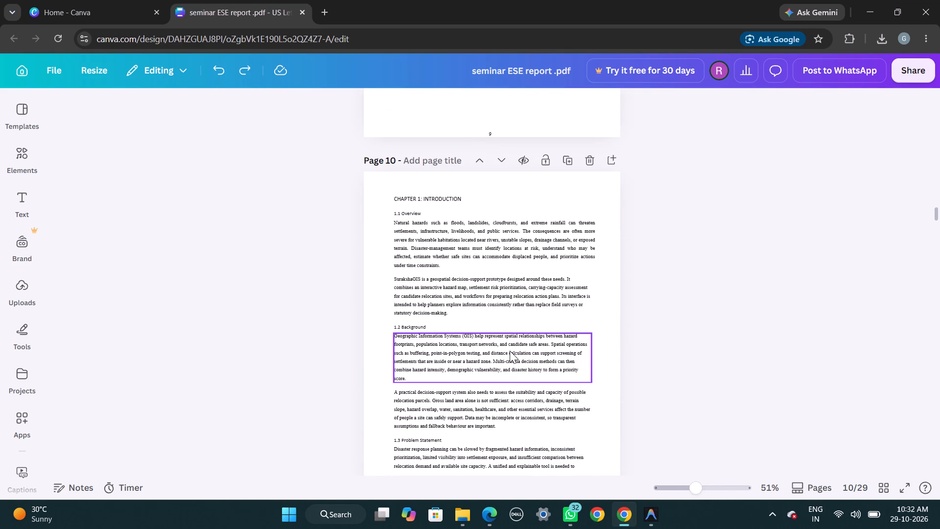
scroll(510, 351, "up", 1)
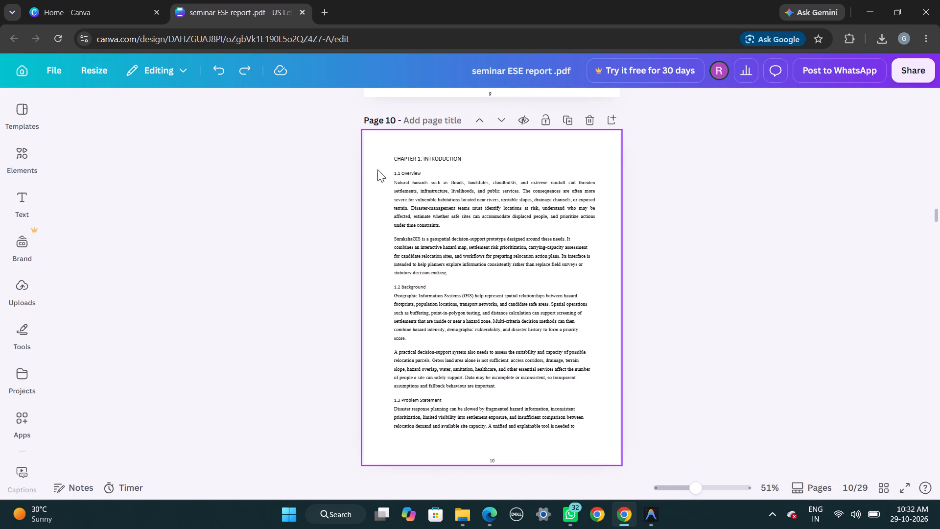
left_click_drag(391, 184, 394, 186)
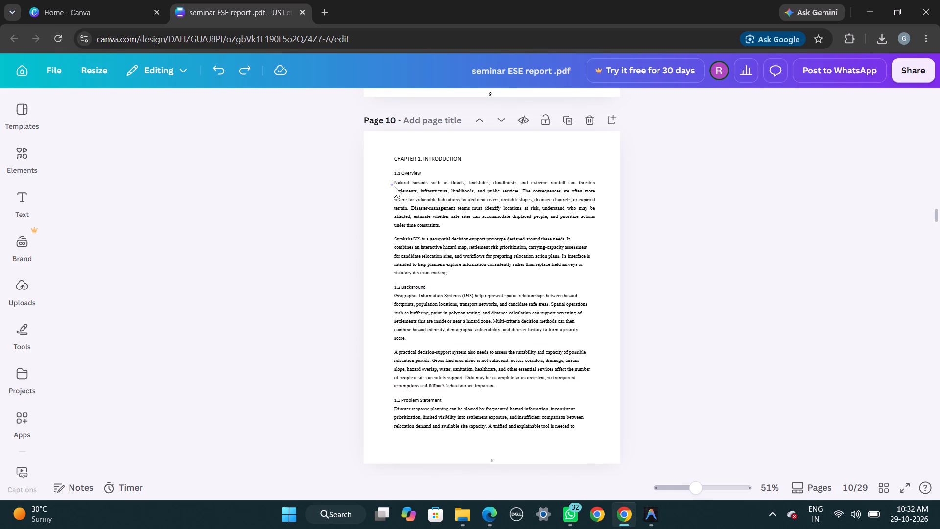
left_click_drag(394, 186, 389, 169)
left_click_drag(392, 147, 418, 195)
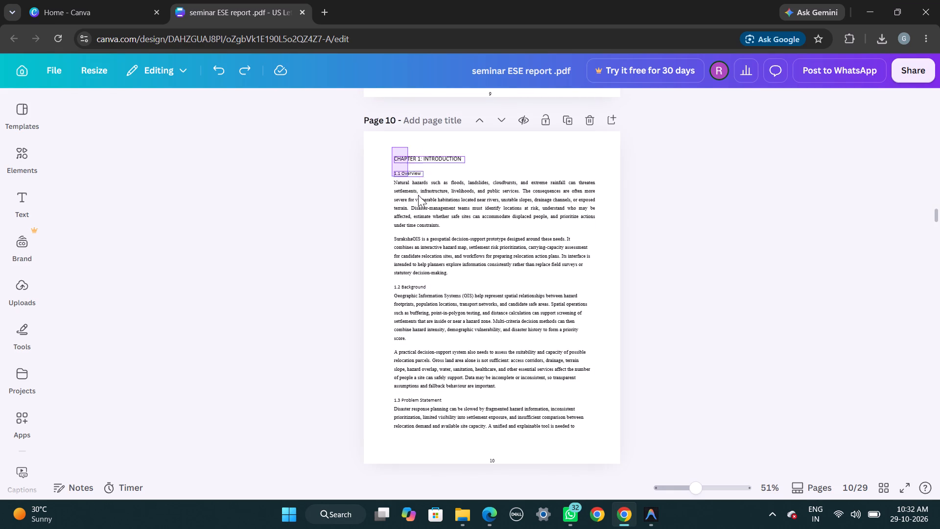
left_click_drag(418, 195, 476, 437)
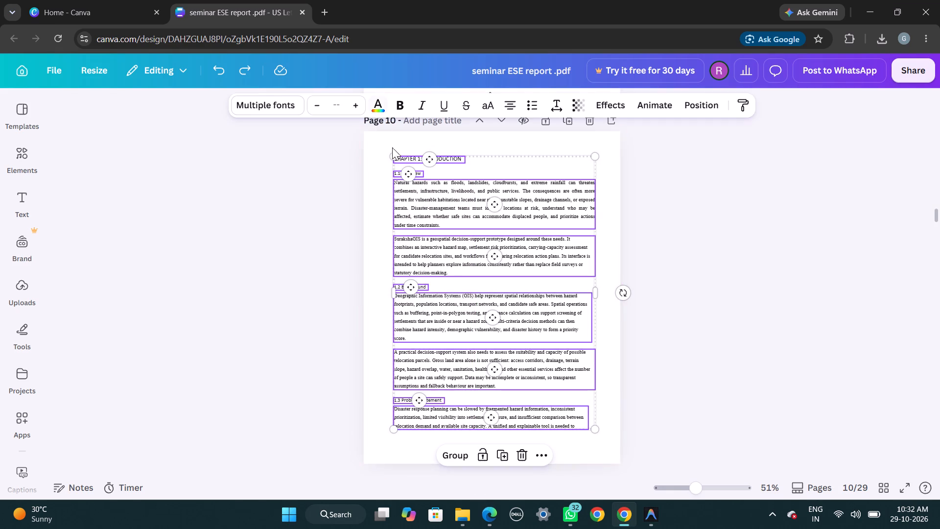
left_click(458, 464)
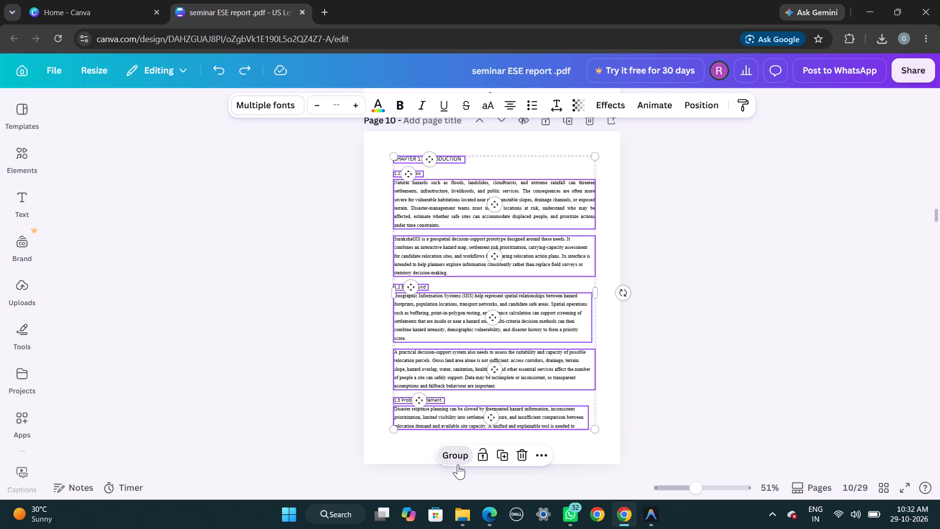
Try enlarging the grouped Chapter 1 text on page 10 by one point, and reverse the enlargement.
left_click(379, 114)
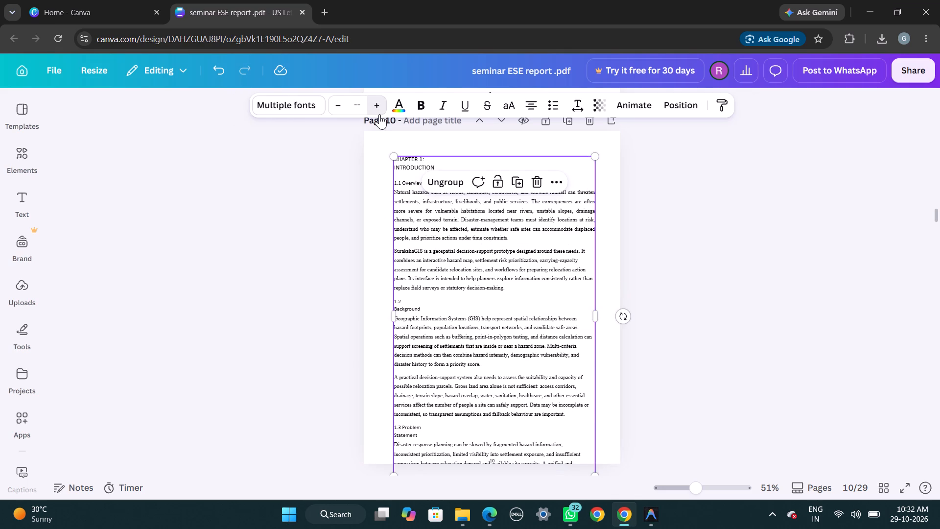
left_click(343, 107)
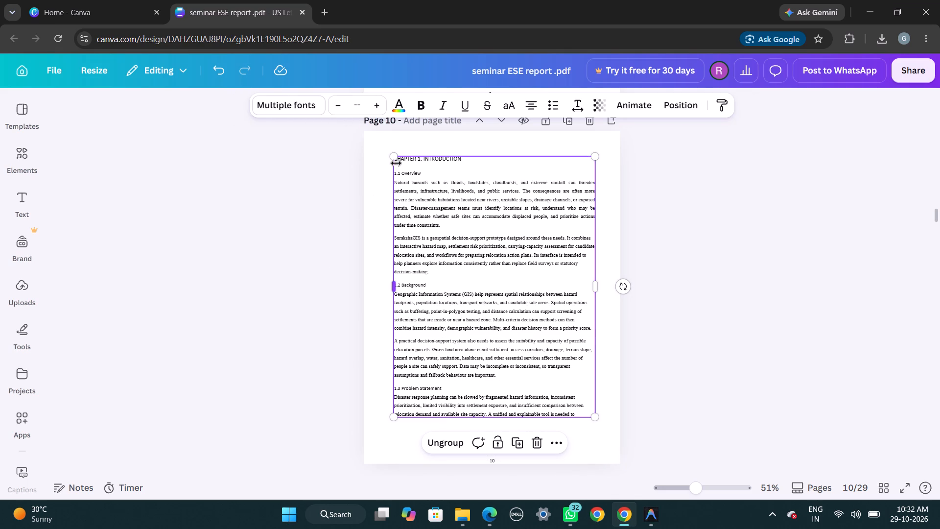
Scale up the grouped Chapter 1 text on page 10 to nearly fill the page, and centre it horizontally.
left_click_drag(393, 157, 382, 144)
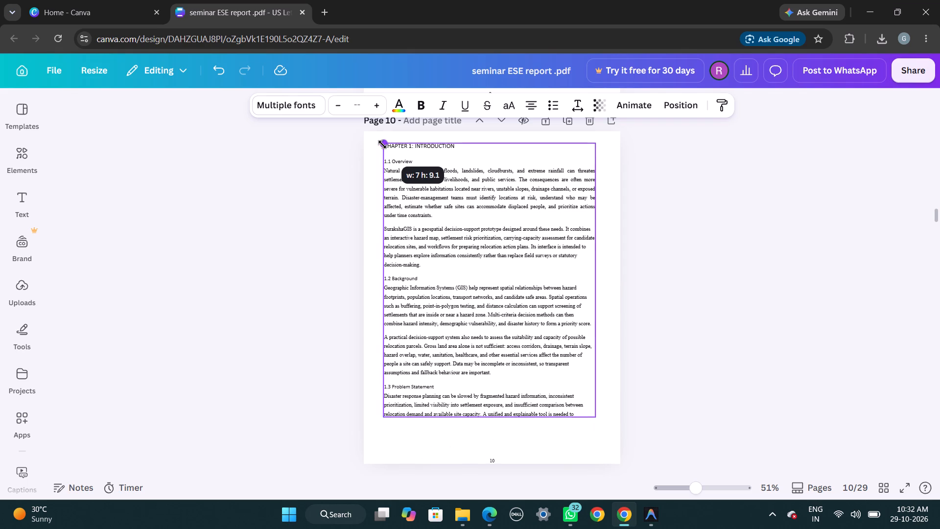
left_click_drag(382, 144, 355, 134)
left_click_drag(426, 213, 438, 235)
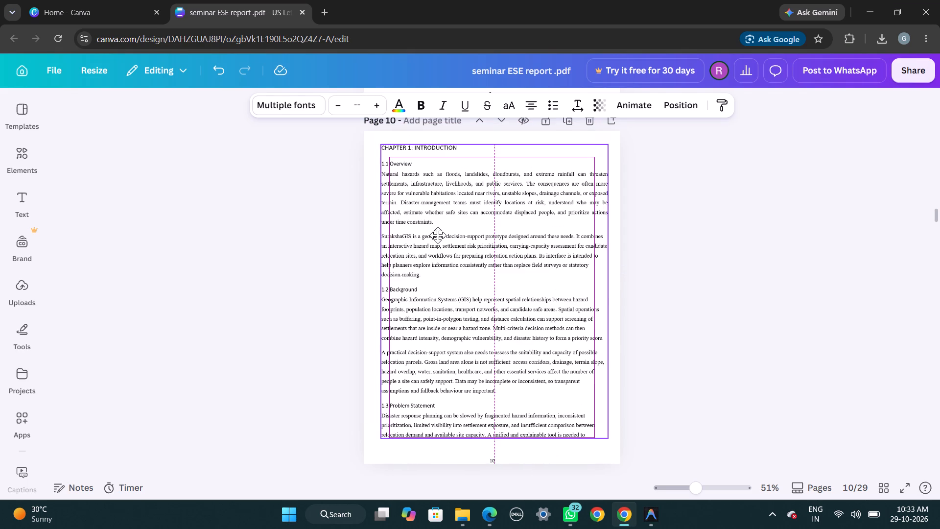
left_click_drag(438, 235, 437, 238)
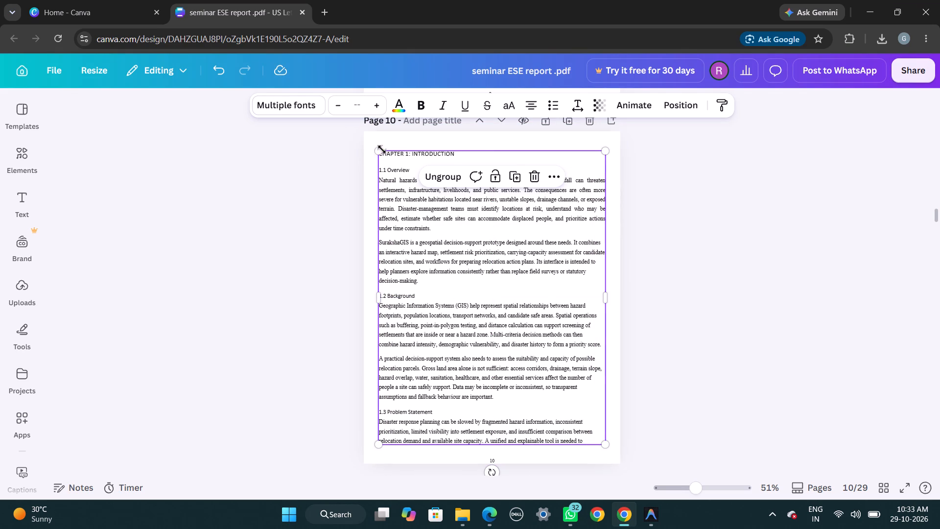
left_click_drag(377, 152, 372, 143)
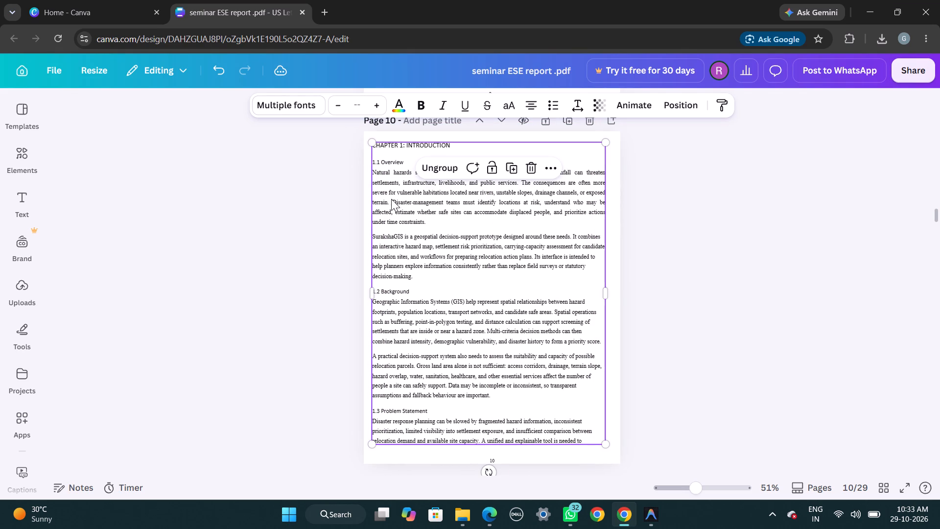
left_click_drag(401, 208, 404, 216)
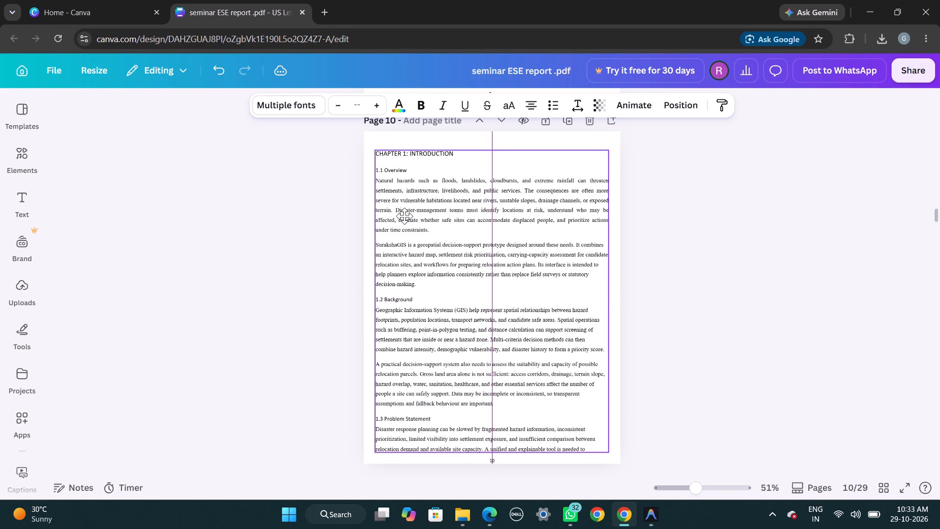
left_click_drag(404, 216, 404, 215)
left_click(295, 275)
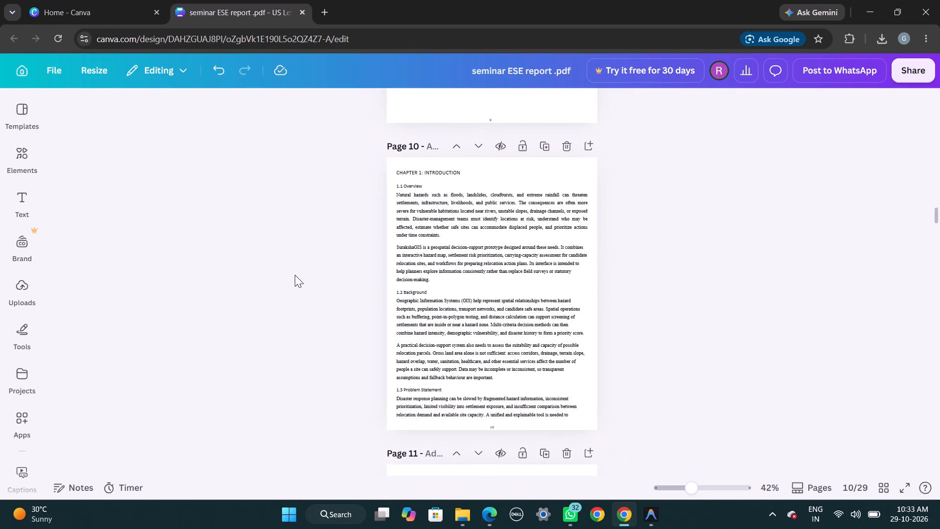
Group all body text on page 11, from the opening paragraph through section 1.6 Significance, leaving out the page number.
scroll(329, 289, "down", 5)
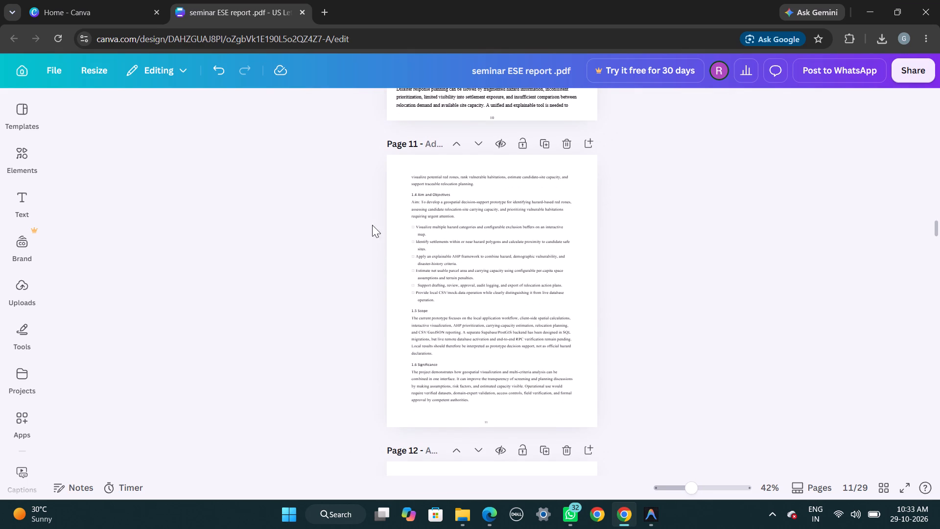
left_click_drag(409, 167, 430, 310)
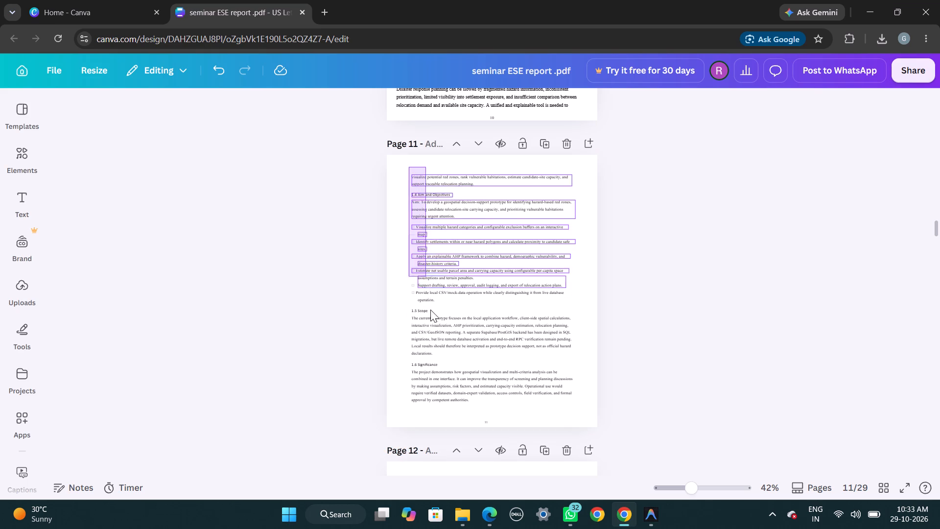
left_click_drag(430, 310, 452, 408)
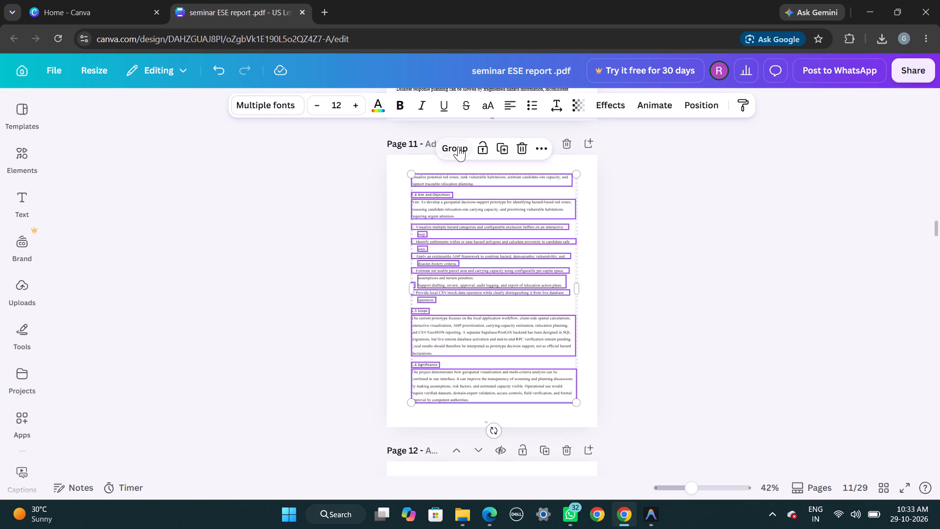
left_click(458, 146)
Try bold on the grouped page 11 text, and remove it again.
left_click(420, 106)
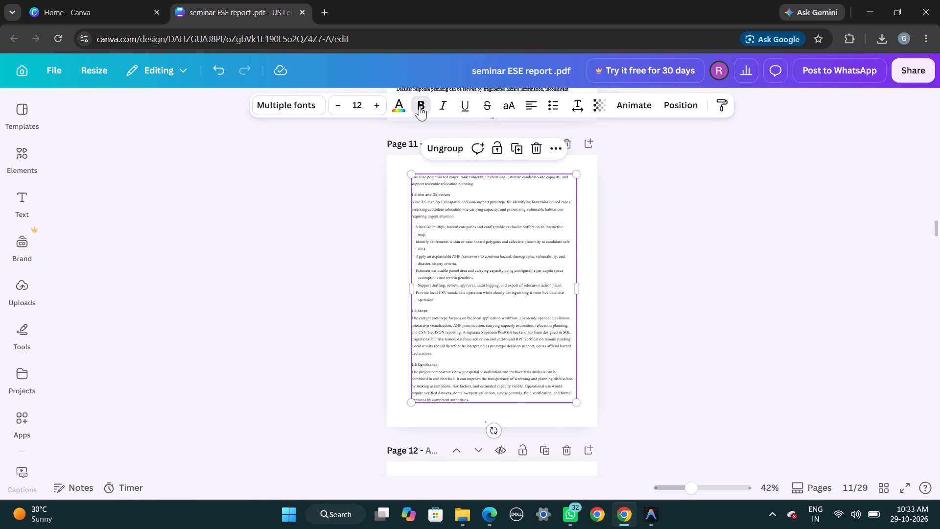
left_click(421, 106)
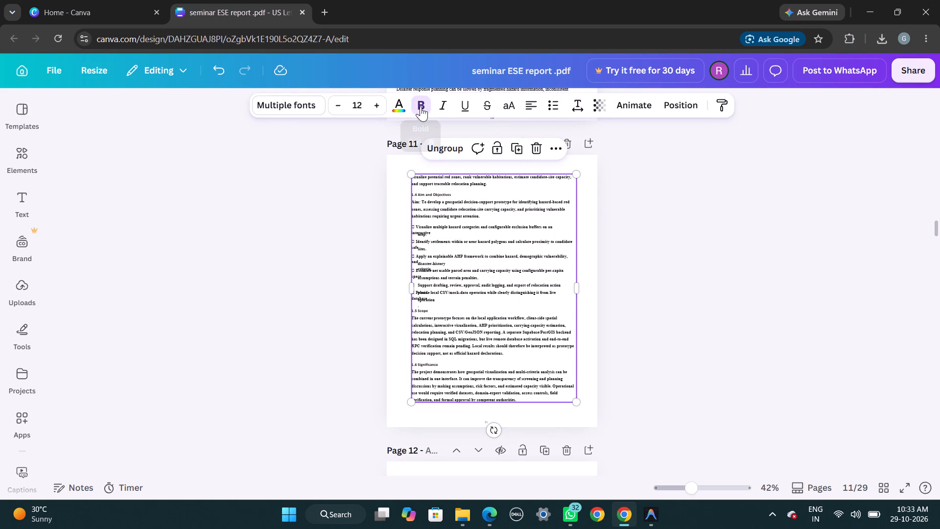
Scale up the grouped page 11 text to font size 13.8 and centre it horizontally on the page.
left_click_drag(409, 172, 403, 164)
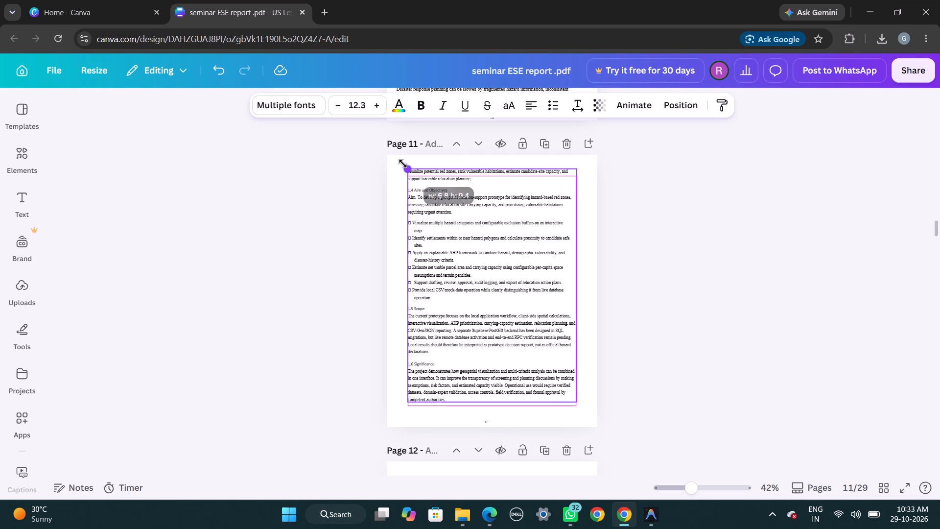
left_click_drag(403, 164, 379, 151)
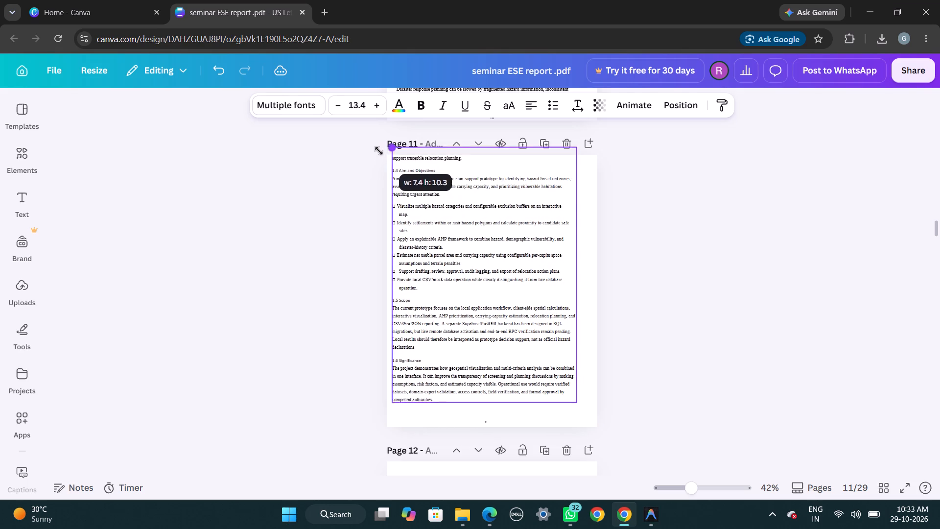
left_click_drag(379, 151, 370, 146)
left_click_drag(467, 227, 478, 250)
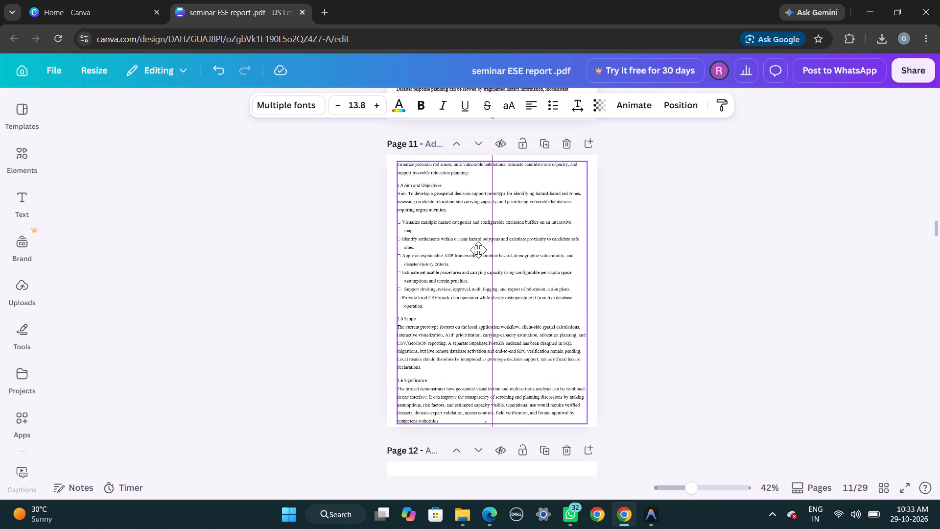
left_click_drag(478, 250, 478, 250)
left_click(328, 237)
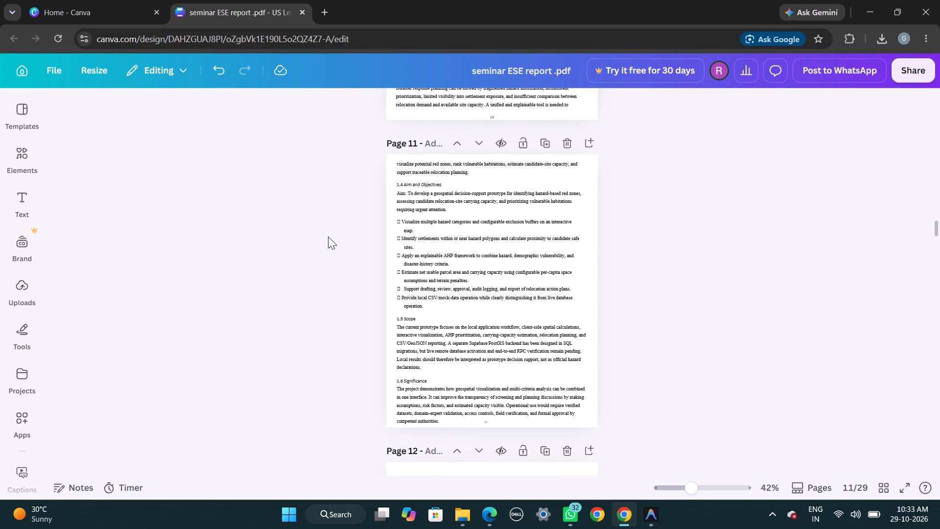
Group the 1.7 Report Organization heading, its paragraph and the Figure 1.1 caption on page 12.
scroll(328, 237, "down", 5)
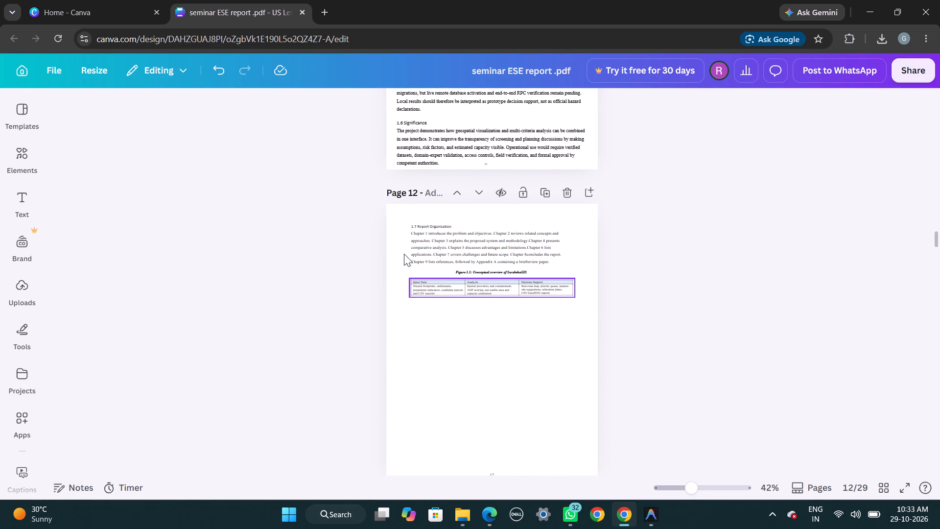
left_click_drag(403, 220, 450, 271)
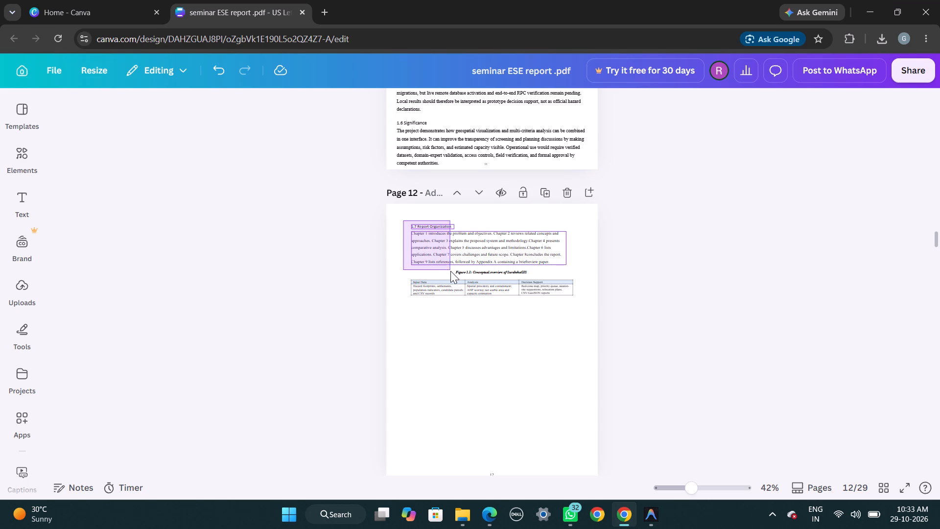
left_click_drag(450, 271, 468, 278)
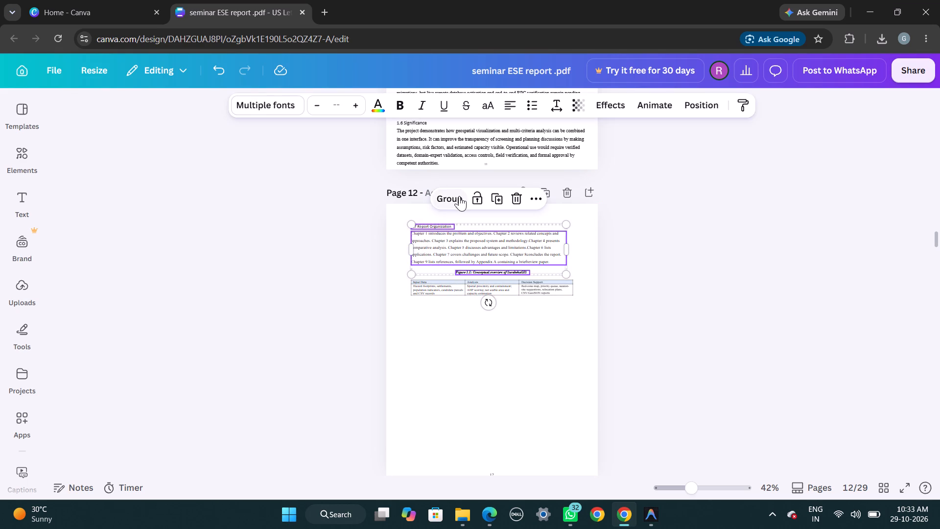
left_click(459, 196)
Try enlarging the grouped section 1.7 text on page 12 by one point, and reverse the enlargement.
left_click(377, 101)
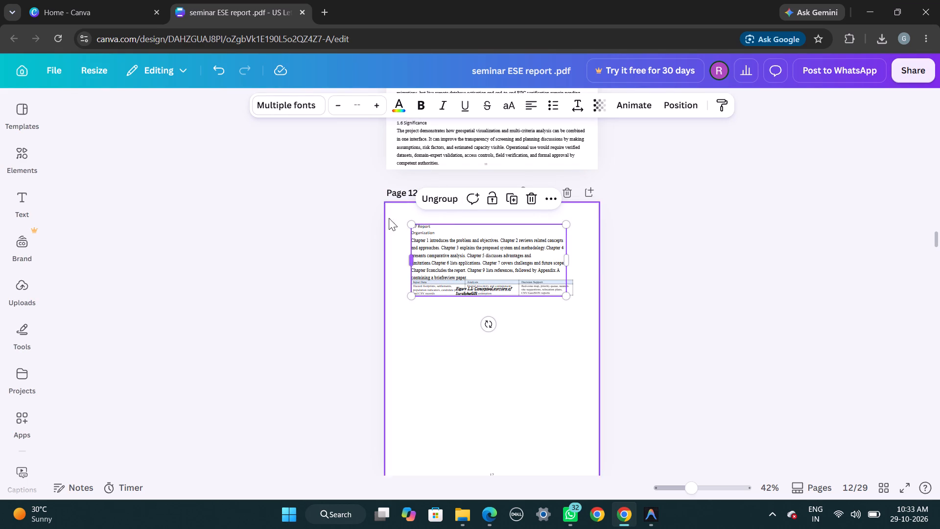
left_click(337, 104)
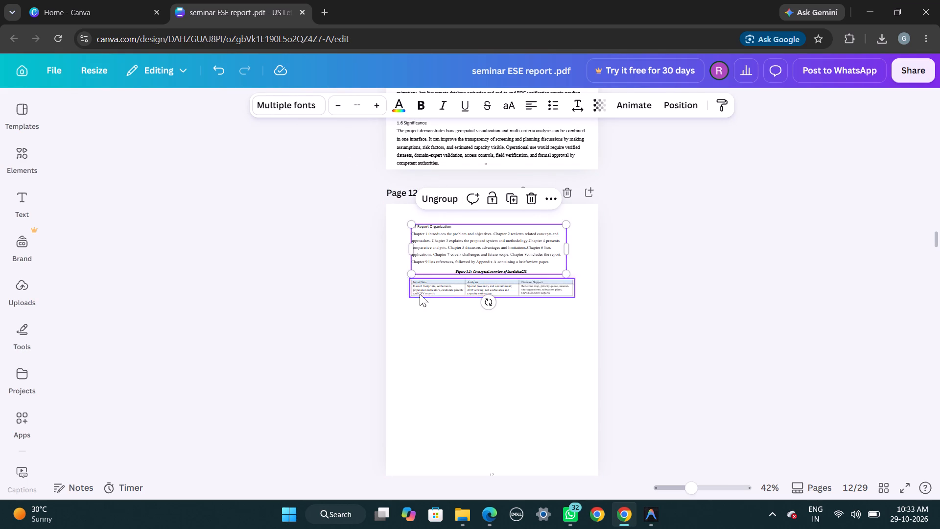
Group the Figure 1.1 table frame on page 12 with its Input Data column text.
left_click(441, 289)
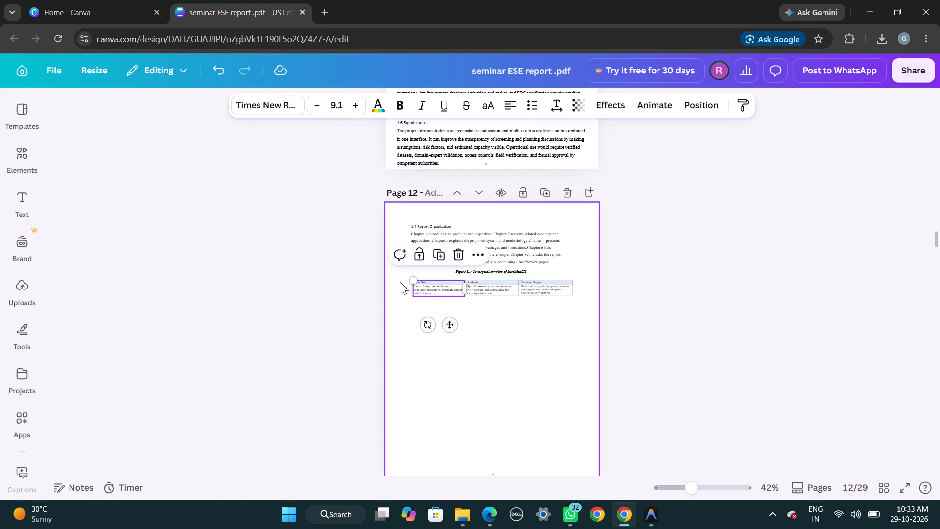
left_click(400, 281)
left_click_drag(402, 282, 415, 289)
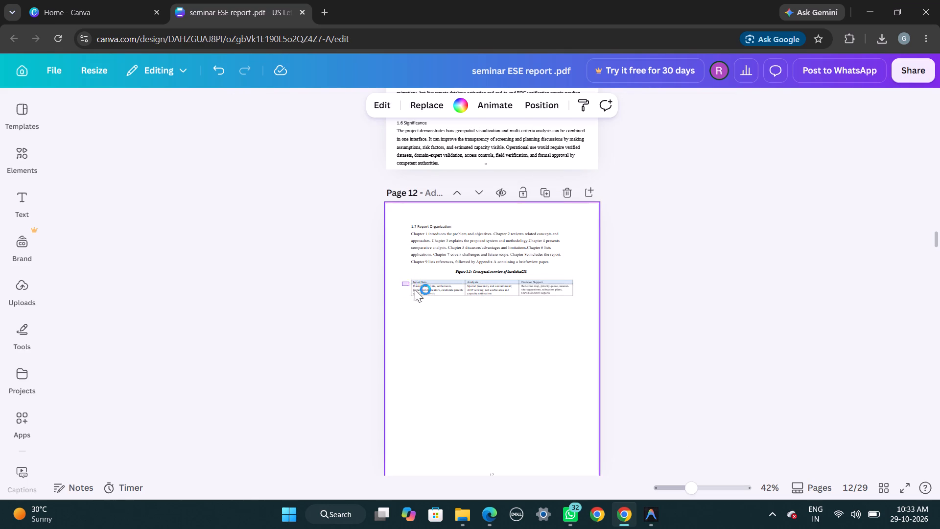
left_click_drag(415, 289, 437, 303)
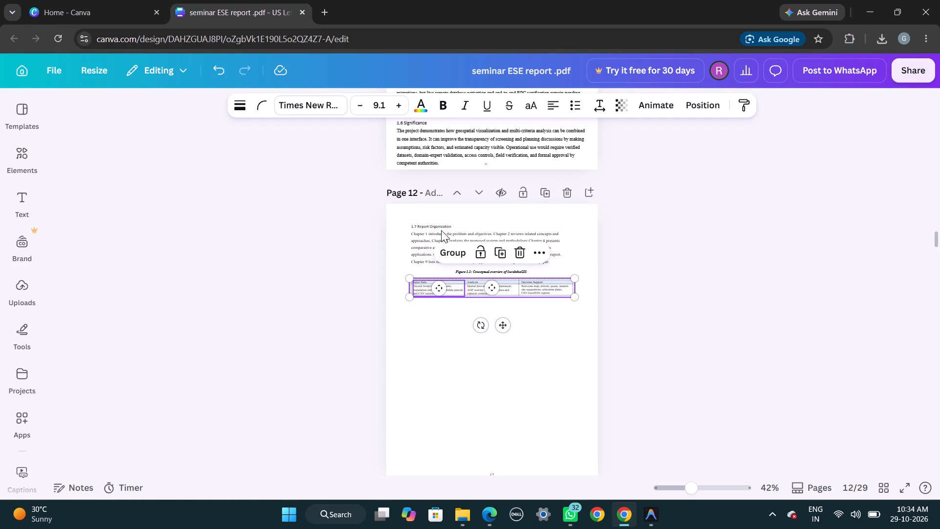
left_click(448, 248)
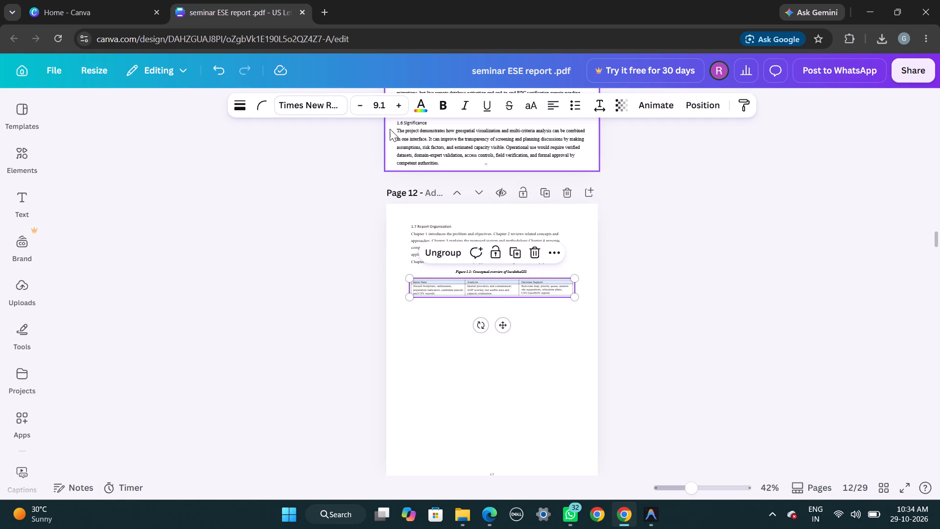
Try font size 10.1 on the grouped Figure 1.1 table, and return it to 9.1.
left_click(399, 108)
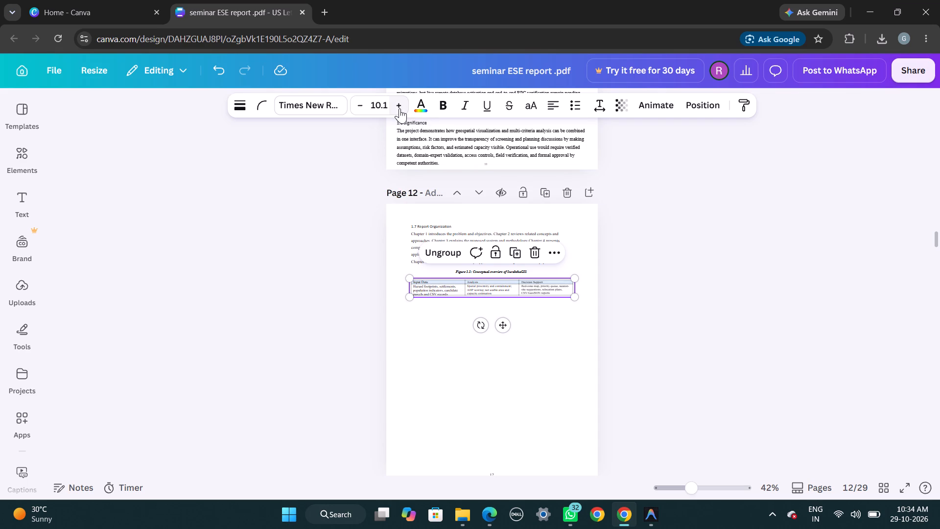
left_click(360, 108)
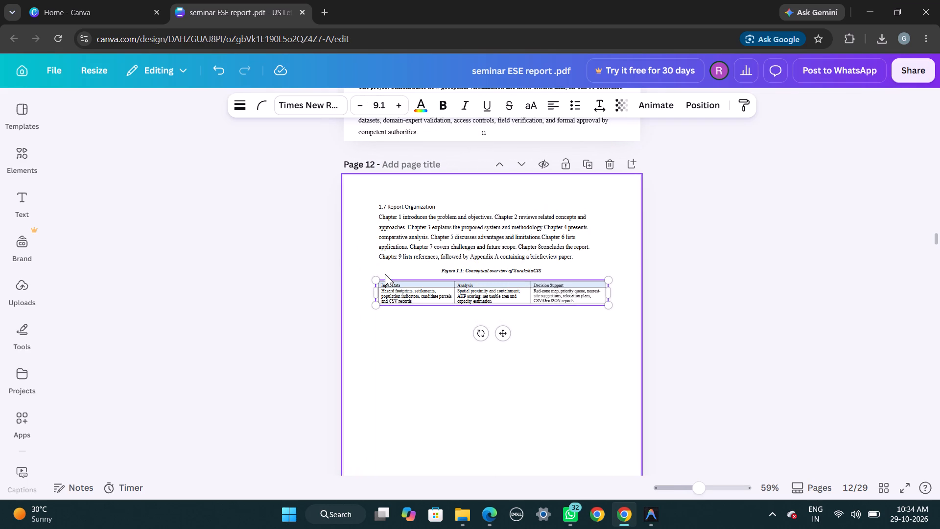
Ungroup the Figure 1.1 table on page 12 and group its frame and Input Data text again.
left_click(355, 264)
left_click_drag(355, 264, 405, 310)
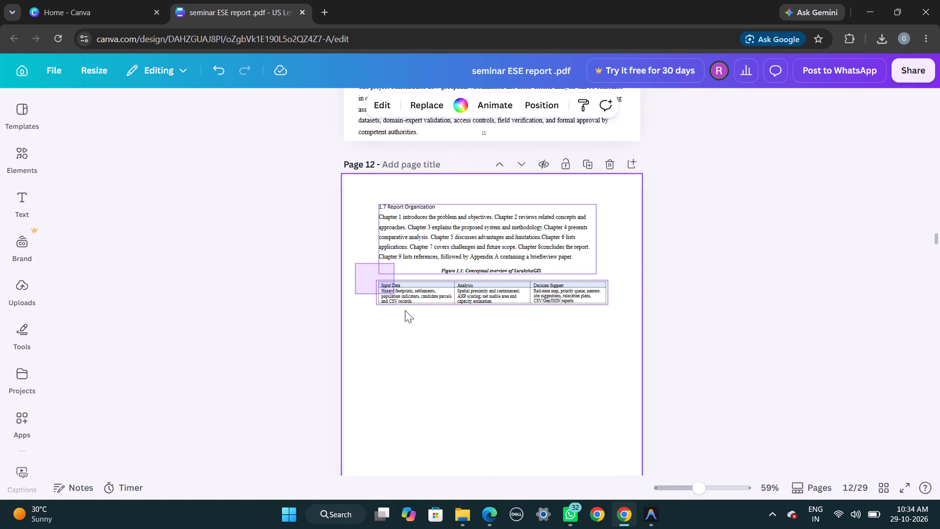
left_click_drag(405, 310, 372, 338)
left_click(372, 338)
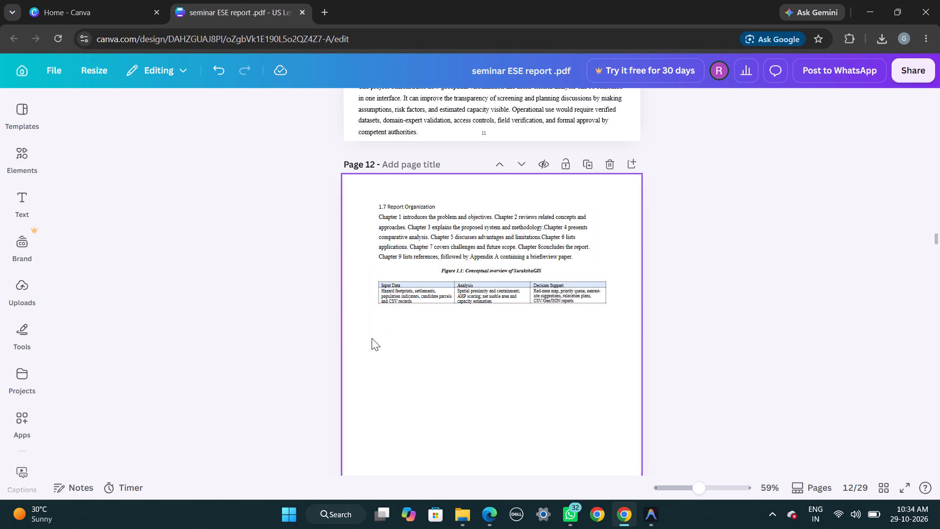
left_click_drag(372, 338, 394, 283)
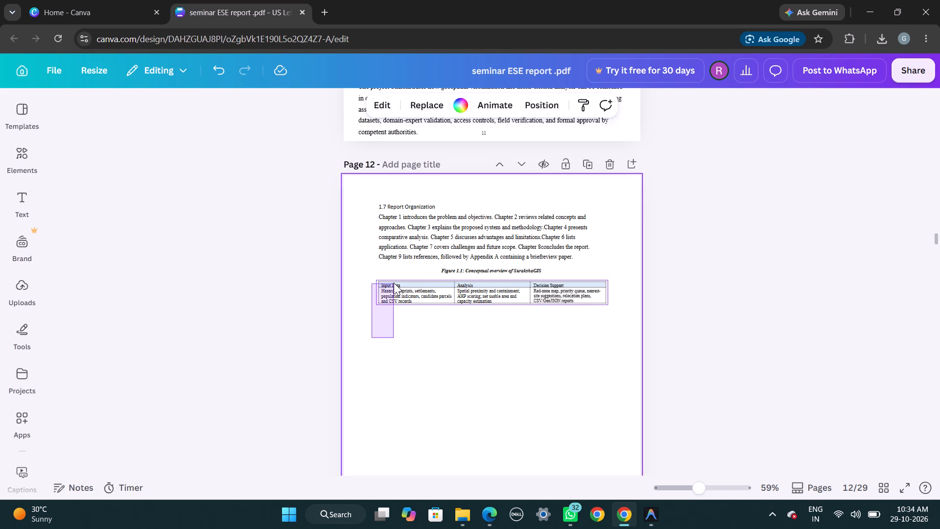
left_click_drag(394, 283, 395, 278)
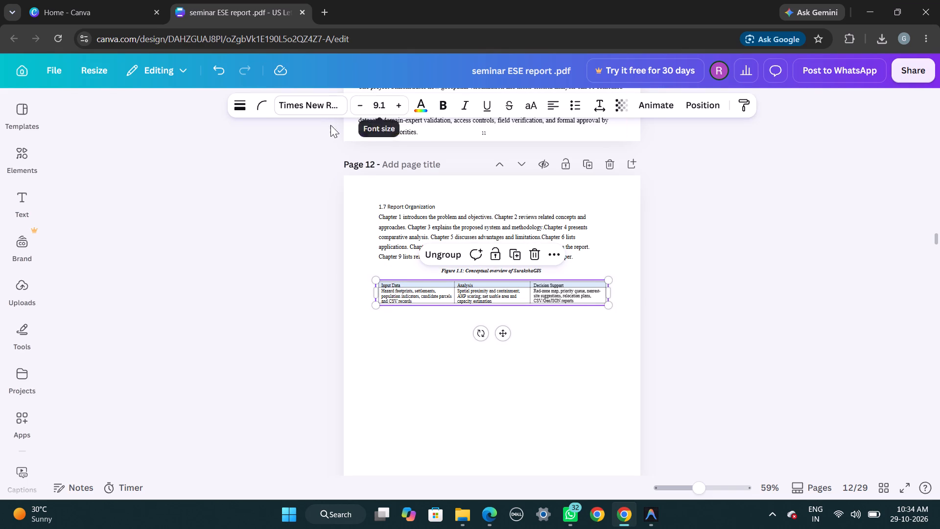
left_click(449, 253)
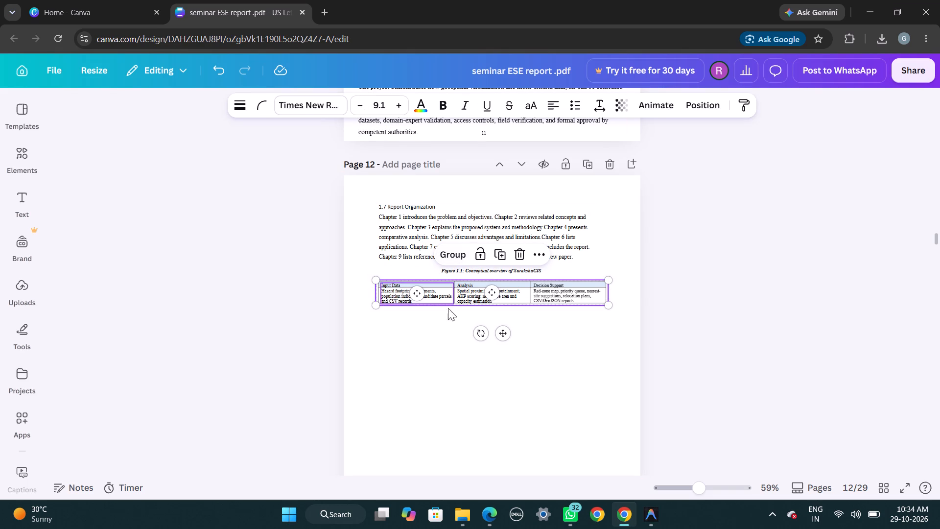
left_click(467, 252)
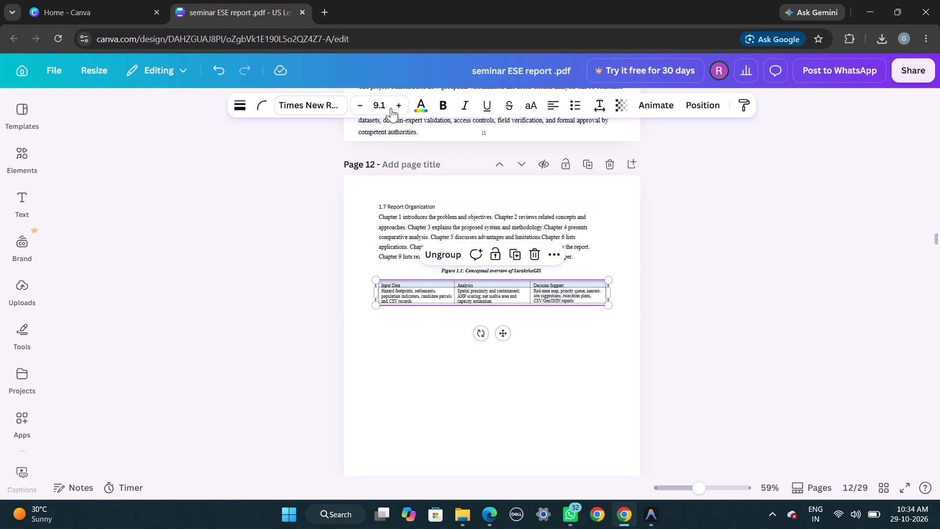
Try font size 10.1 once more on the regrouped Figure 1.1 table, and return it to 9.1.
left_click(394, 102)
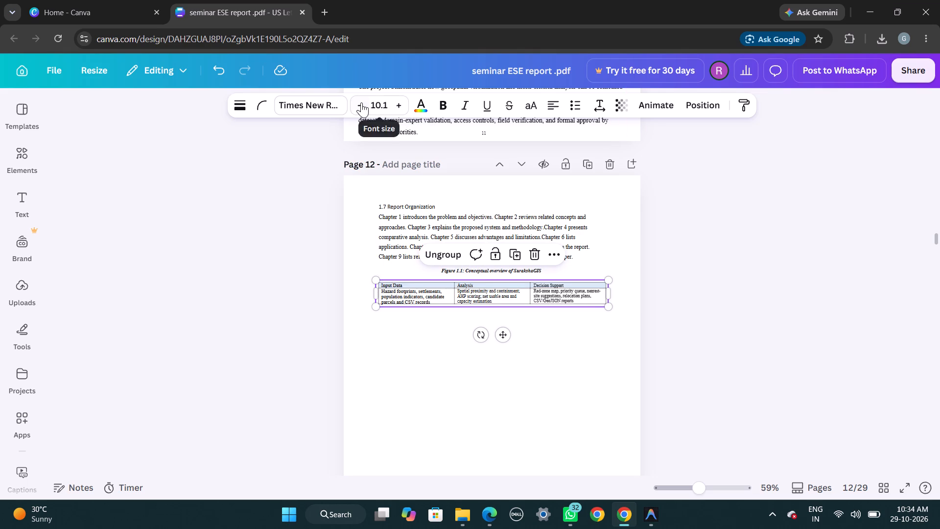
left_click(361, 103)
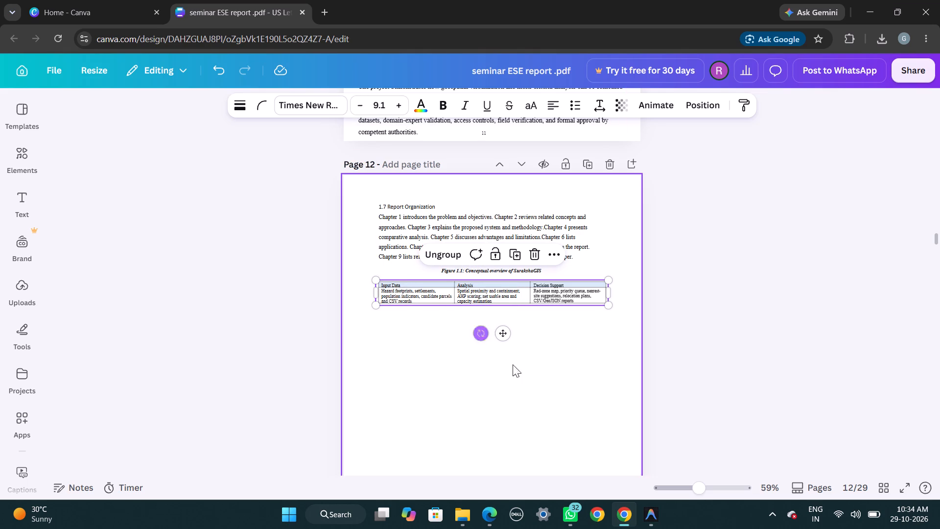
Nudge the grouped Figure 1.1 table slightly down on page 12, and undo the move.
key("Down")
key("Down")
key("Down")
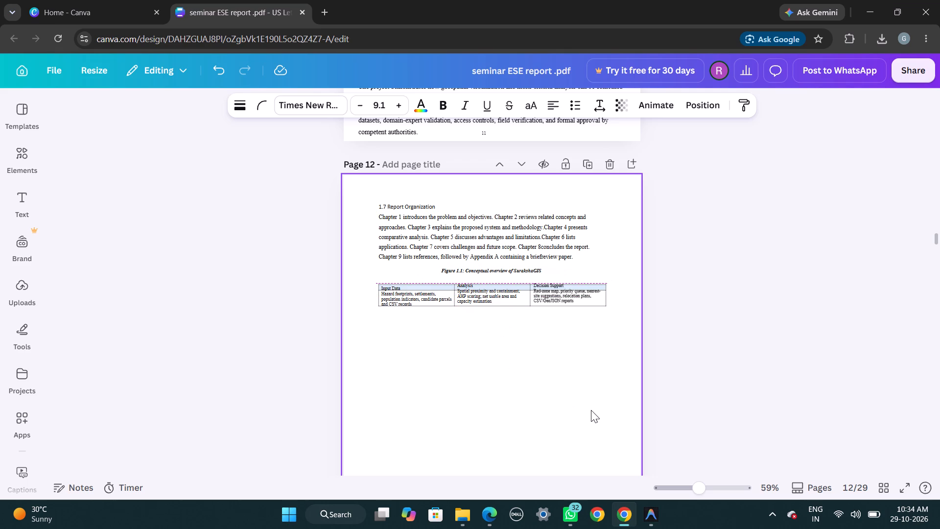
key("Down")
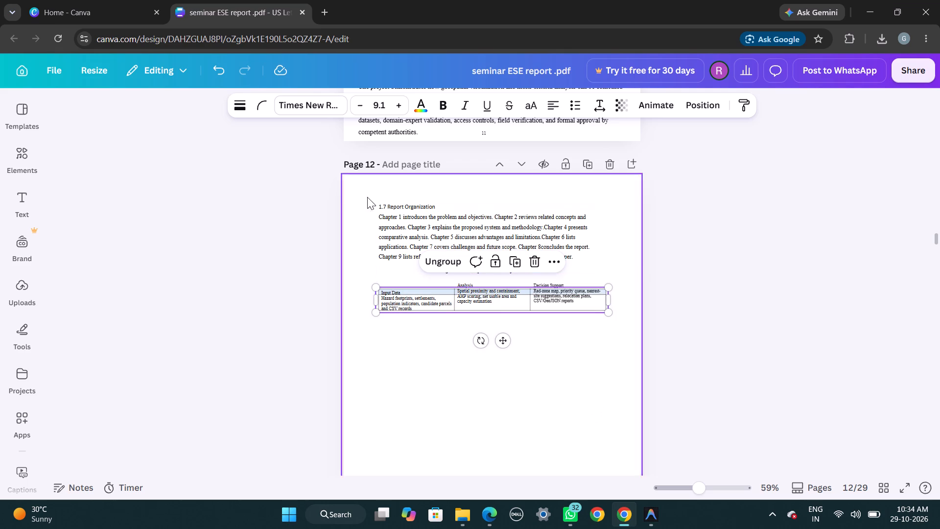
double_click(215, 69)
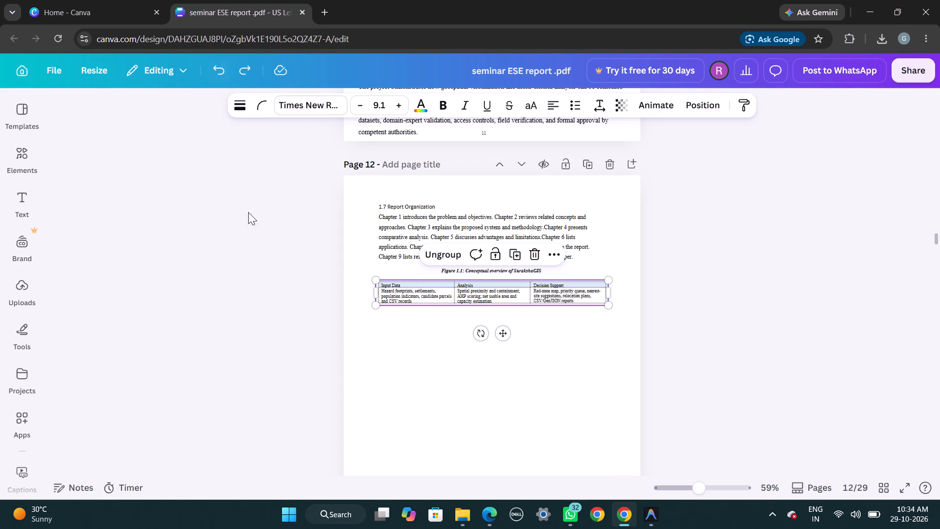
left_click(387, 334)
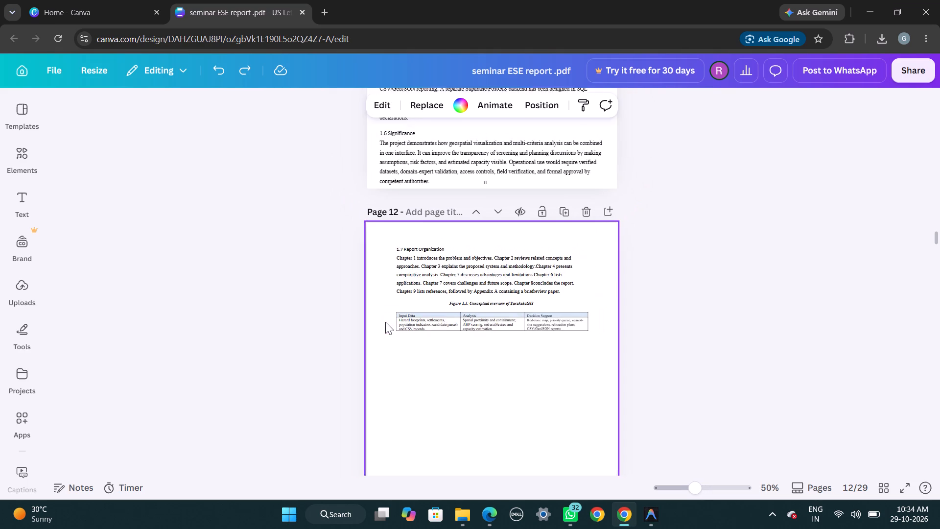
Enlarge the Chapter 2 headings and paragraphs on page 13 as one group, and centre it within the page.
scroll(385, 322, "down", 6)
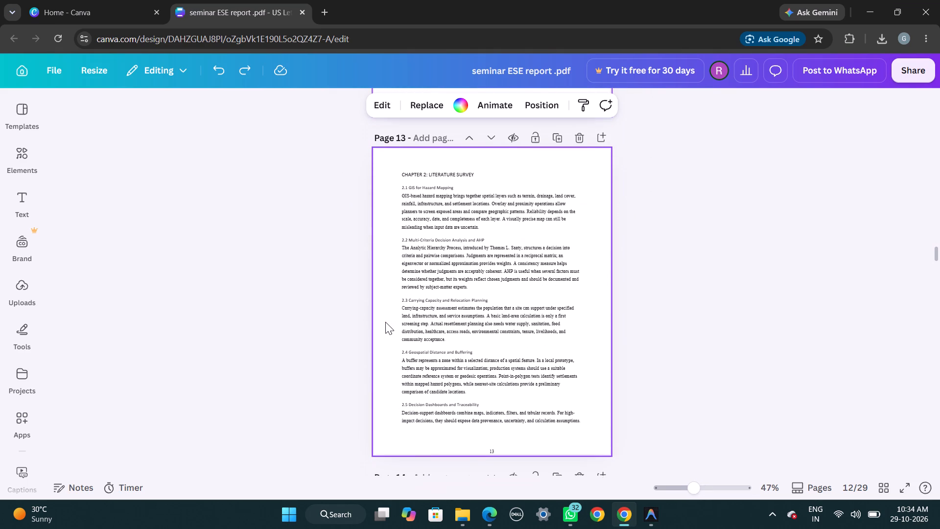
scroll(385, 322, "down", 1)
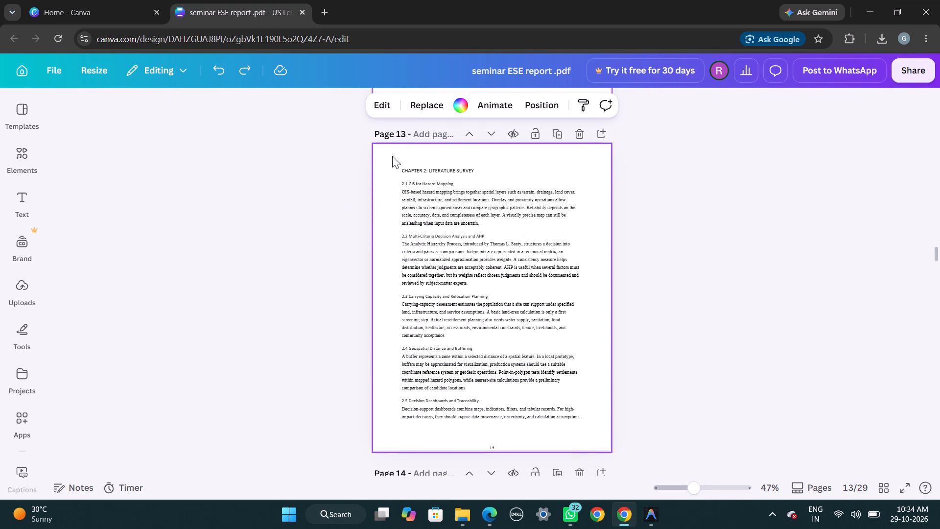
left_click_drag(394, 156, 492, 425)
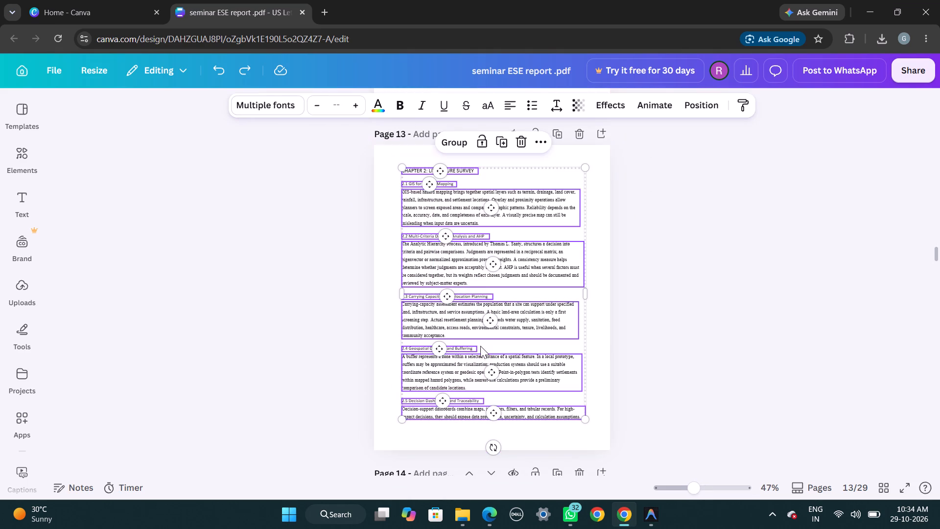
left_click(454, 142)
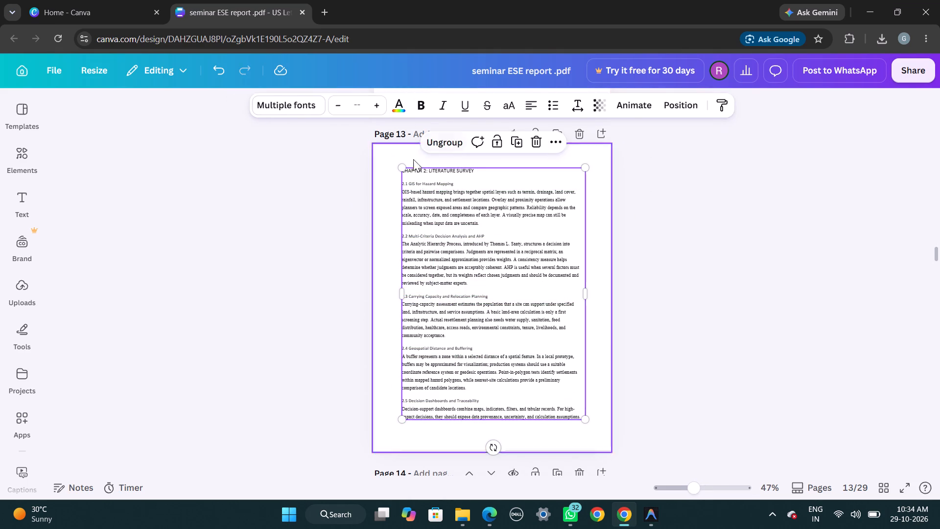
left_click_drag(402, 167, 385, 153)
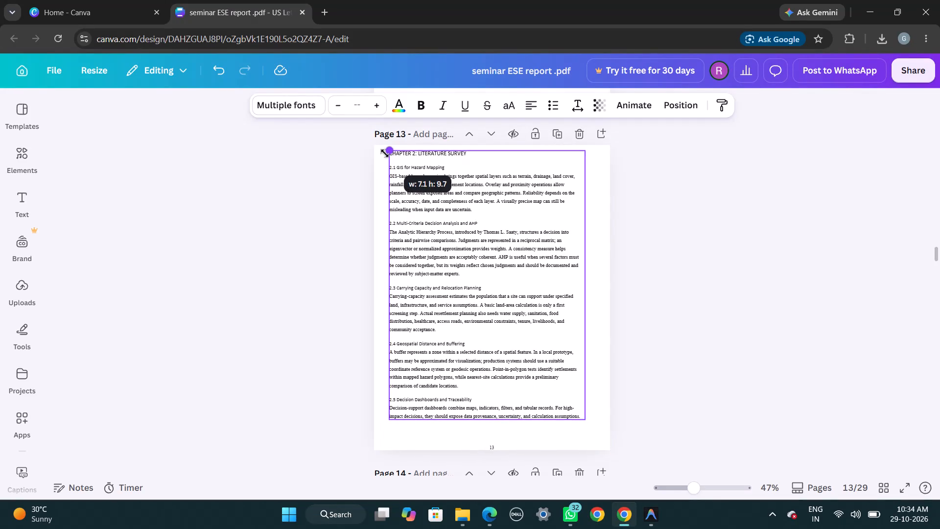
left_click_drag(385, 153, 358, 145)
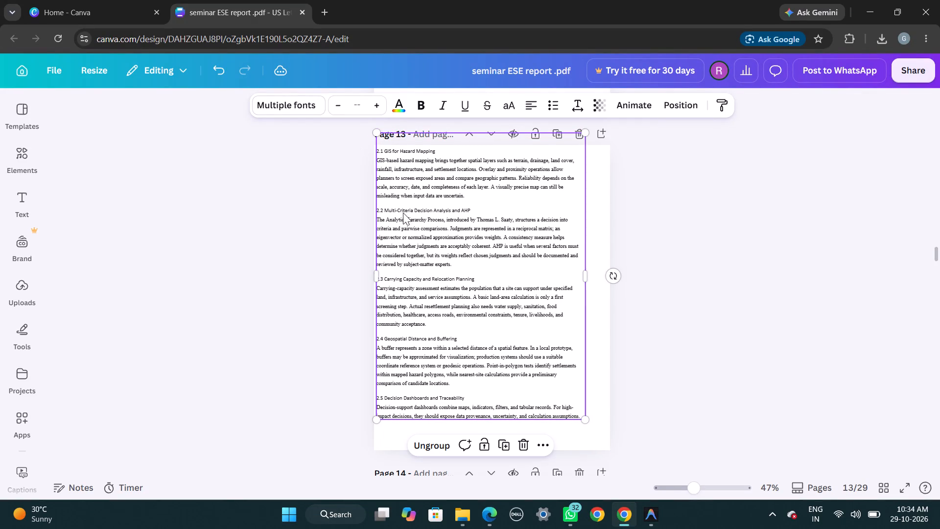
left_click_drag(431, 228, 444, 246)
left_click(677, 289)
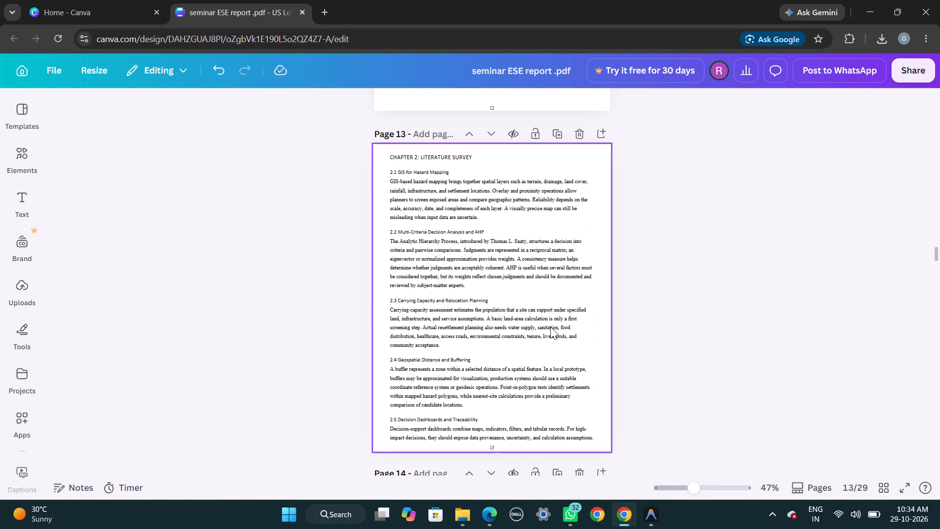
Enlarge all the text above the page number on page 16 as one group to font size 13.3, and roughly centre it.
scroll(314, 290, "down", 4)
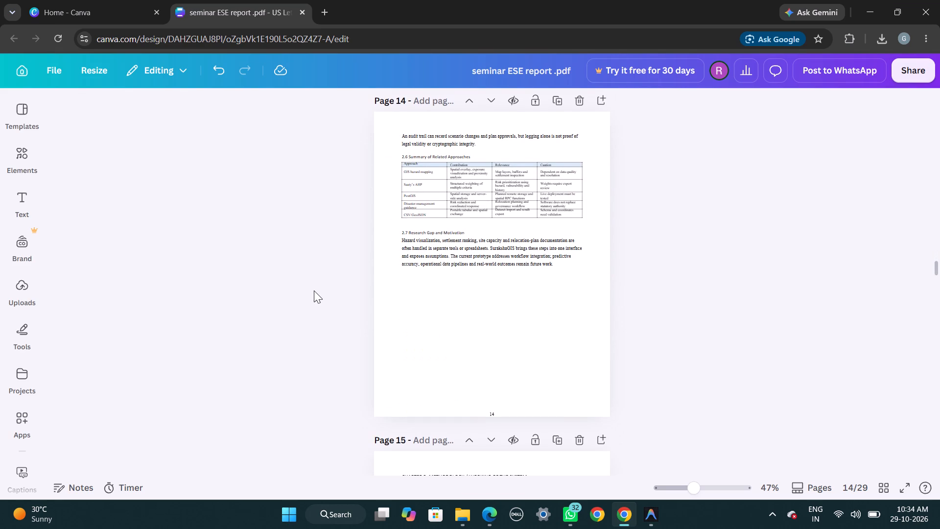
scroll(314, 290, "down", 1)
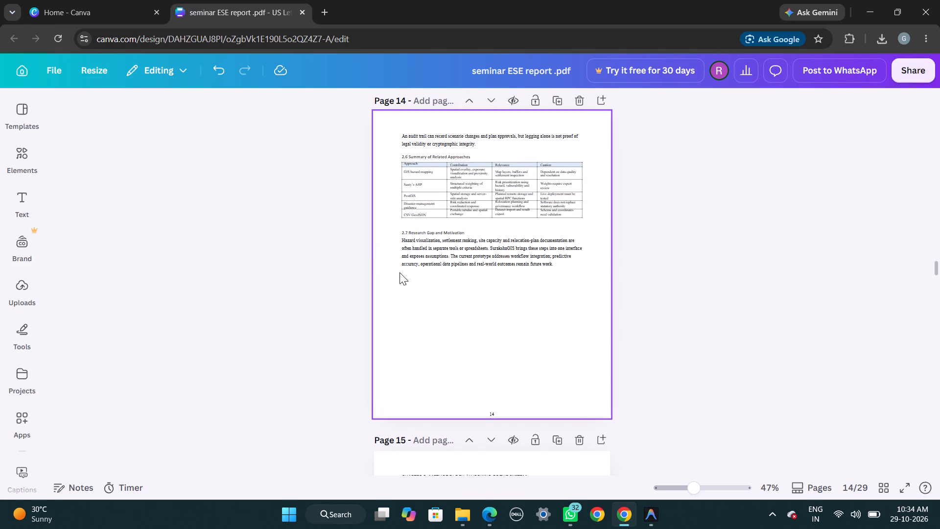
scroll(399, 272, "down", 8)
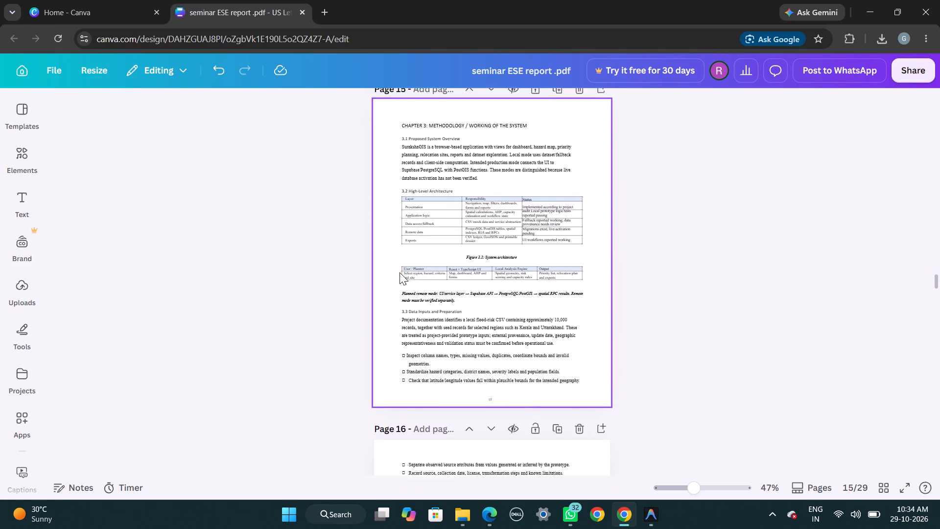
scroll(399, 272, "down", 5)
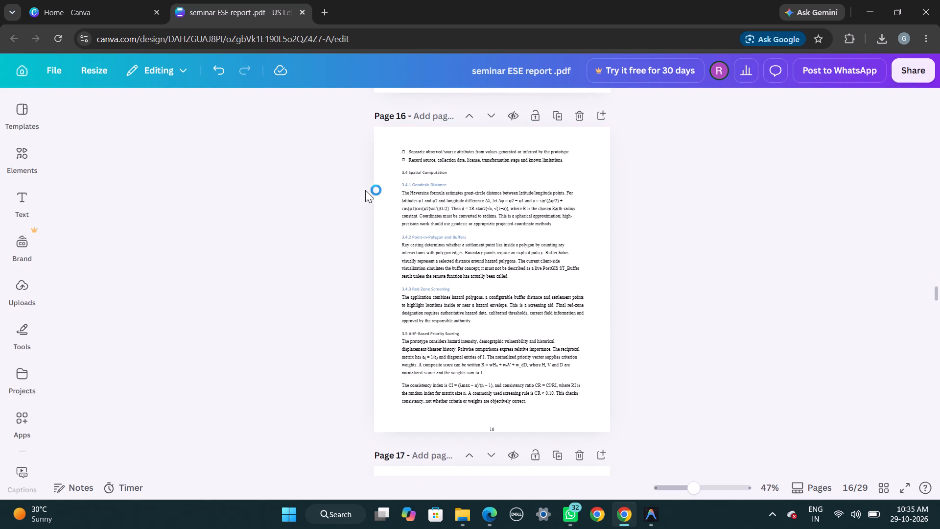
left_click_drag(399, 141, 478, 431)
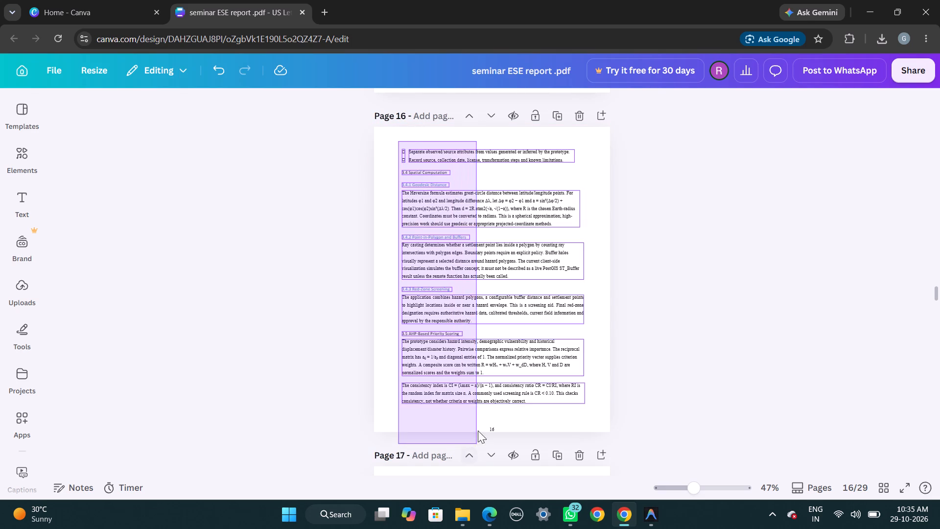
left_click_drag(478, 431, 469, 413)
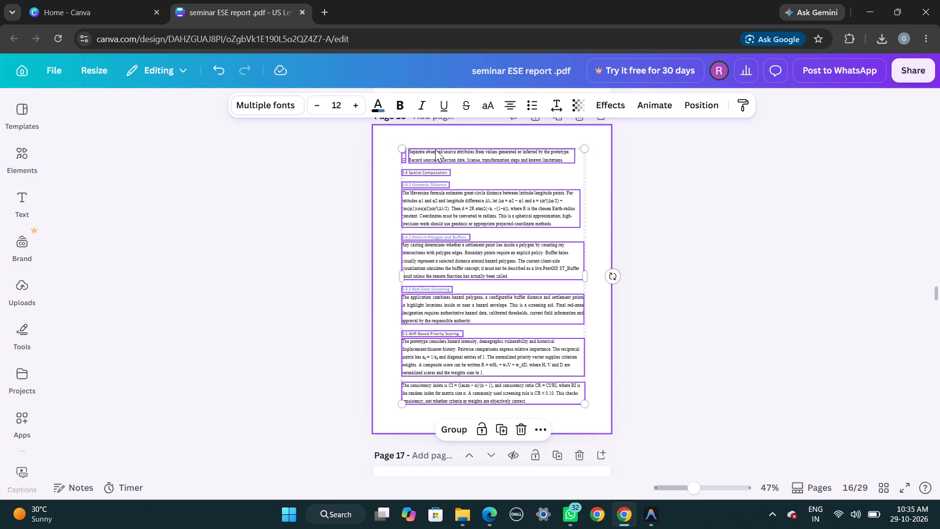
left_click(457, 432)
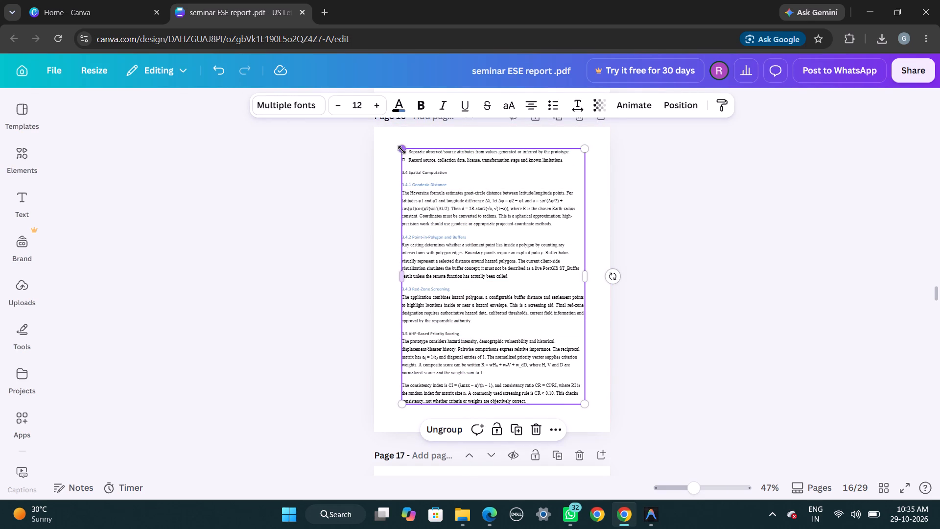
left_click_drag(402, 150, 371, 130)
left_click_drag(445, 223, 452, 239)
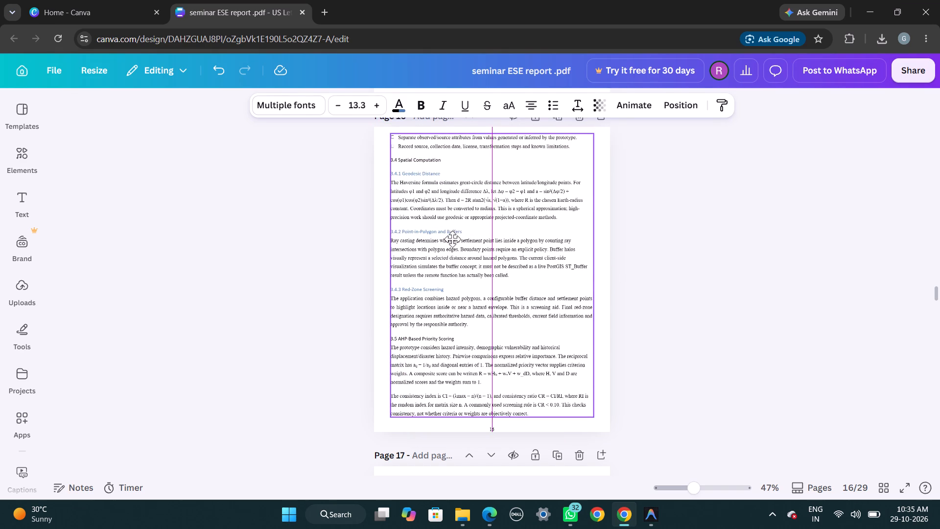
left_click_drag(452, 239, 450, 241)
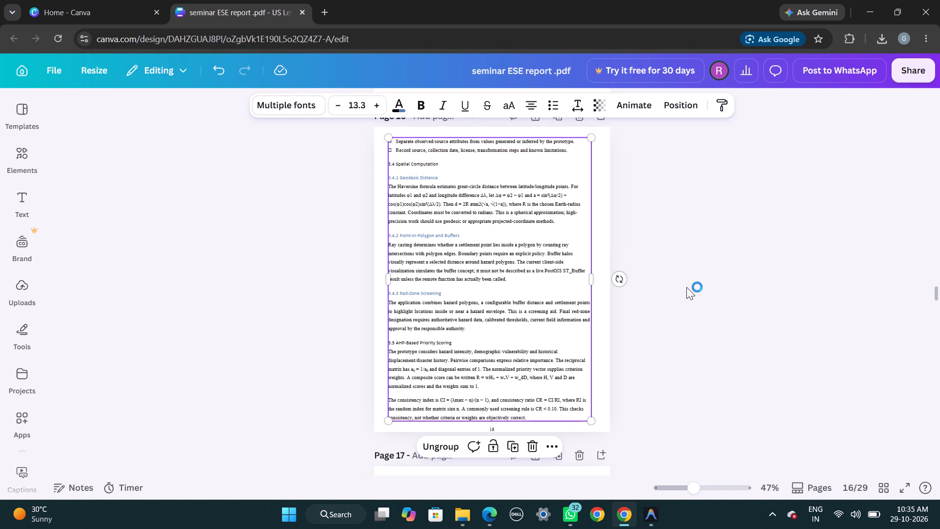
left_click(686, 287)
Enlarge the Chapter 4 text and both tables on page 19 as one group, and centre it above the page number.
scroll(301, 330, "down", 3)
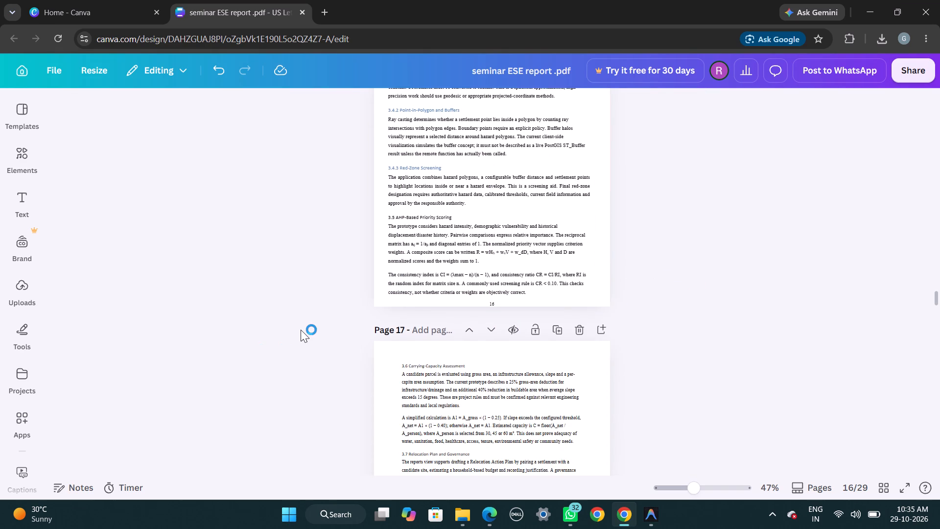
scroll(301, 330, "down", 6)
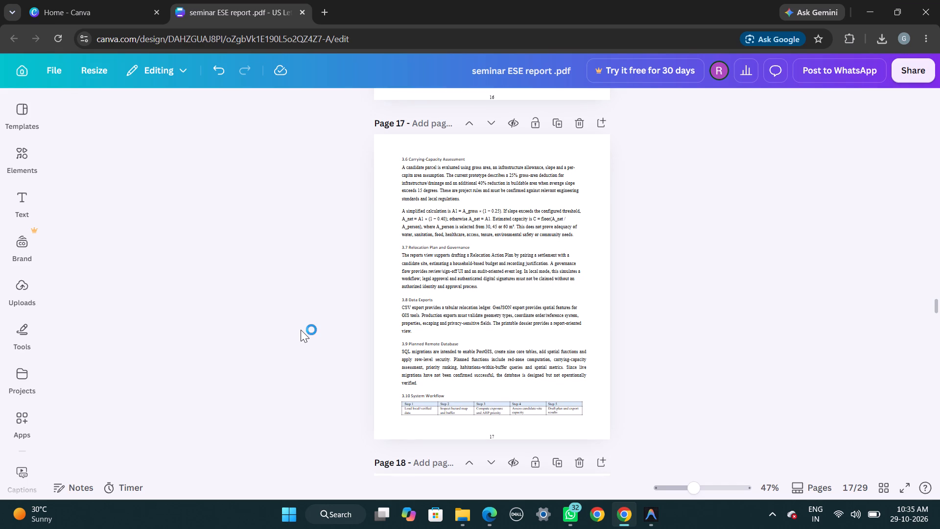
scroll(301, 330, "down", 5)
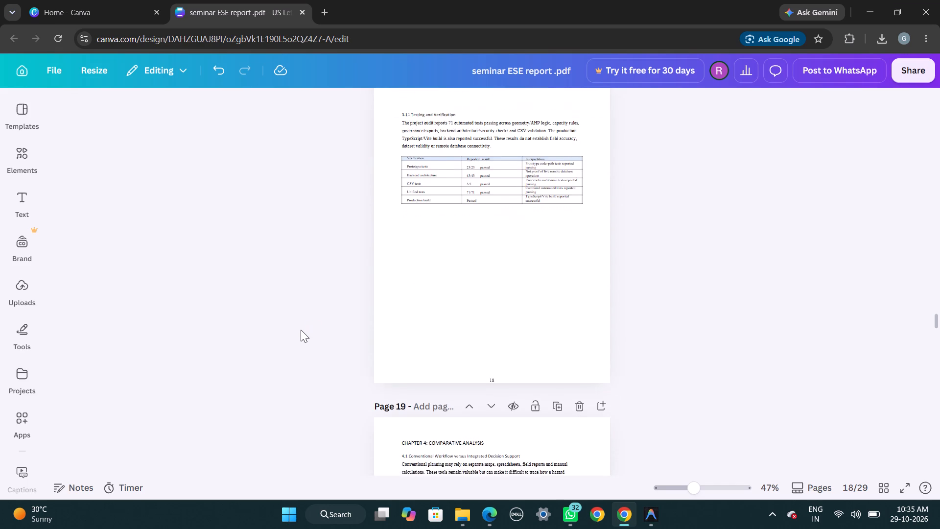
scroll(301, 330, "down", 4)
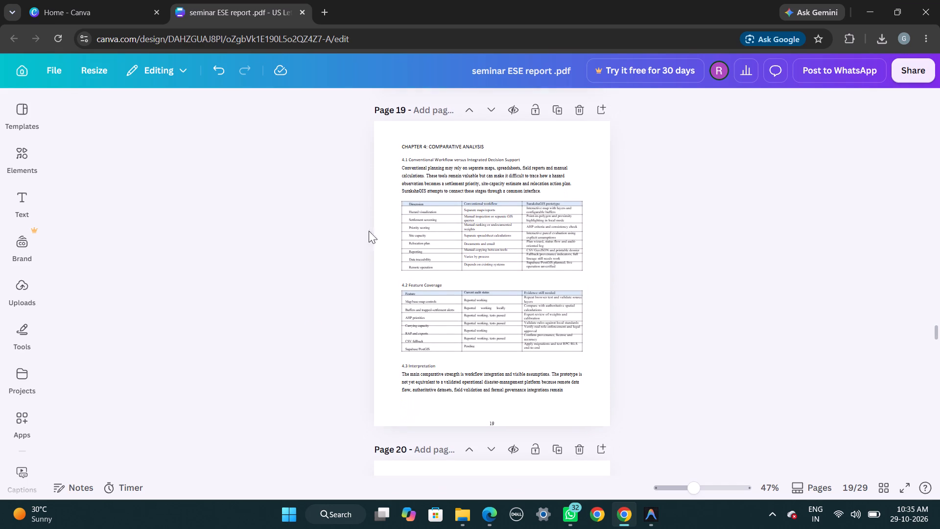
left_click_drag(394, 136, 412, 190)
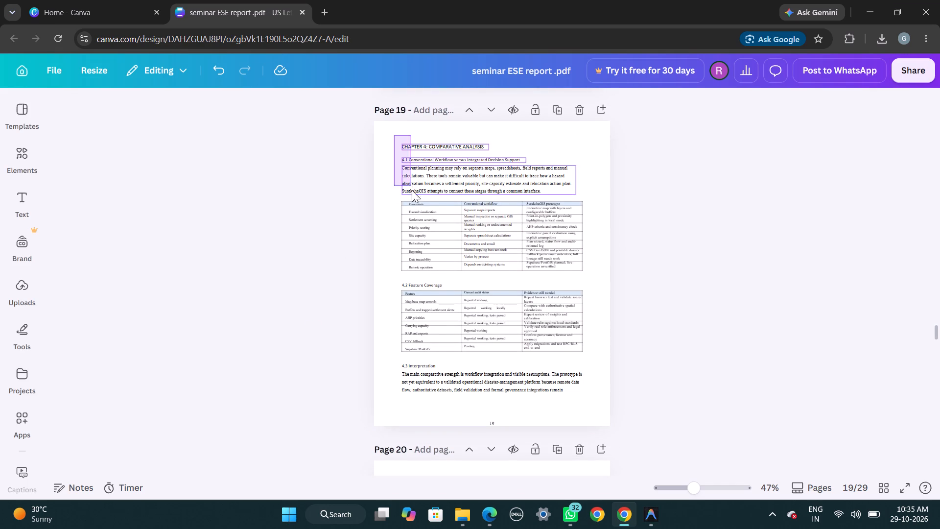
left_click_drag(412, 190, 584, 403)
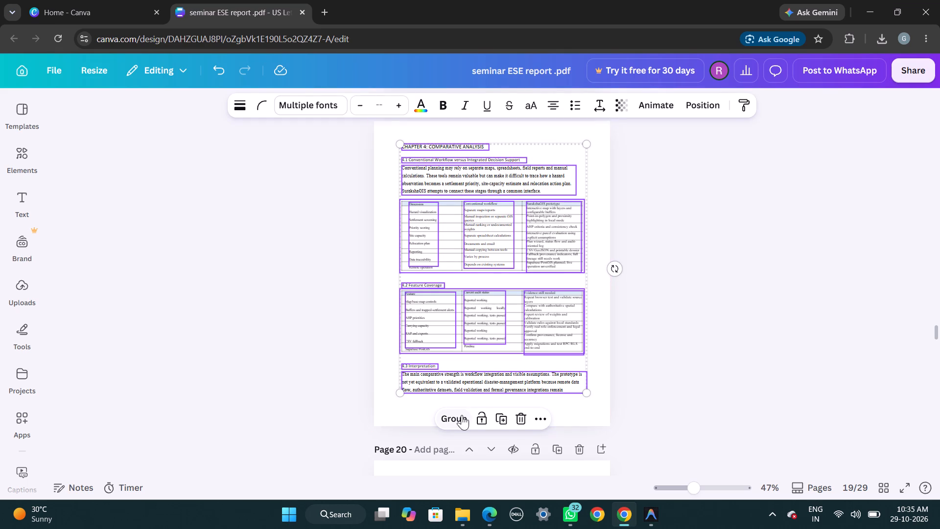
left_click(462, 415)
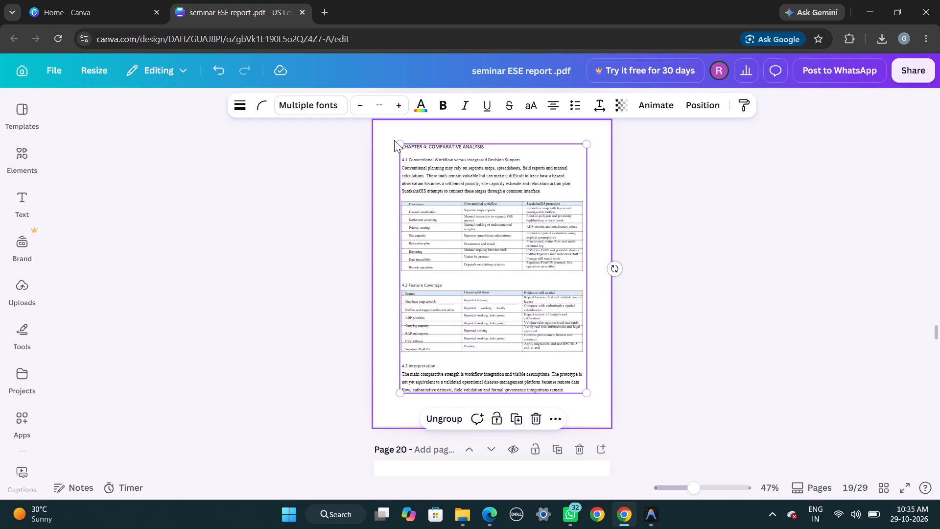
left_click_drag(396, 144, 378, 130)
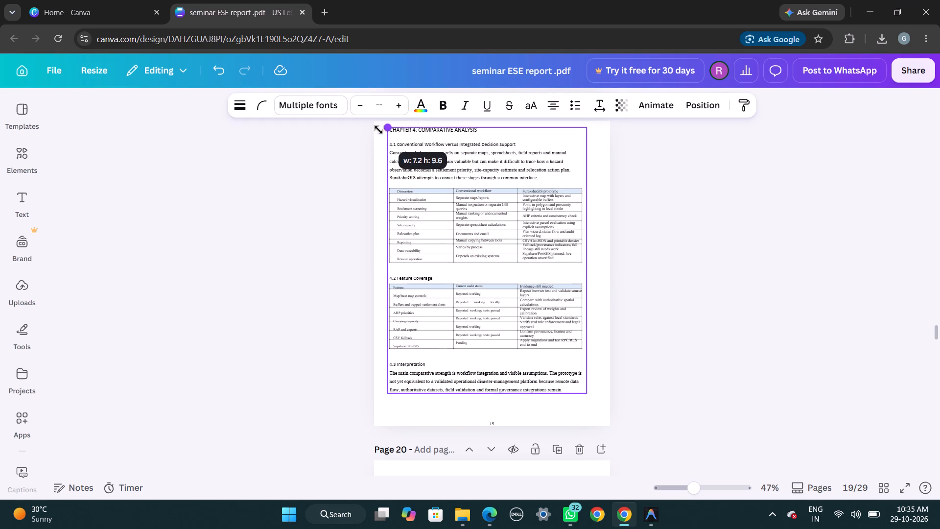
left_click_drag(378, 130, 371, 126)
left_click_drag(438, 190, 446, 200)
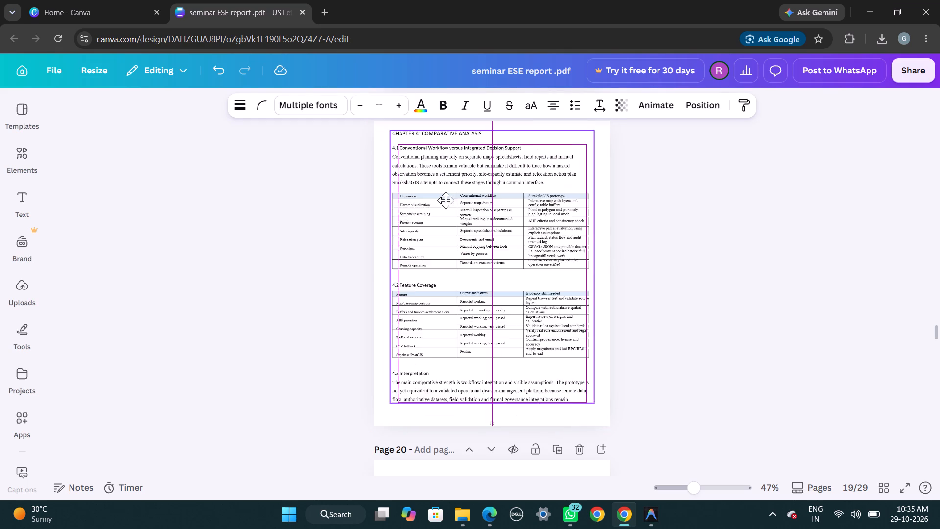
left_click_drag(446, 200, 446, 203)
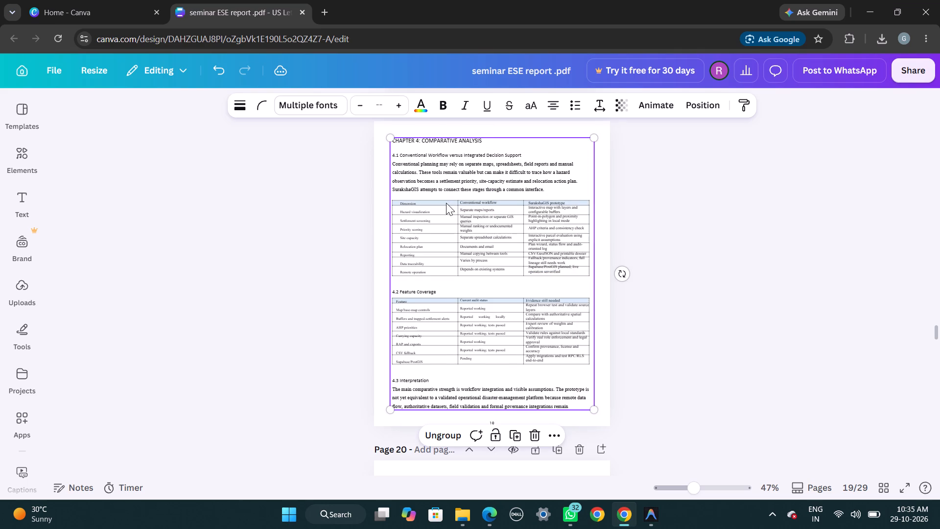
left_click(688, 268)
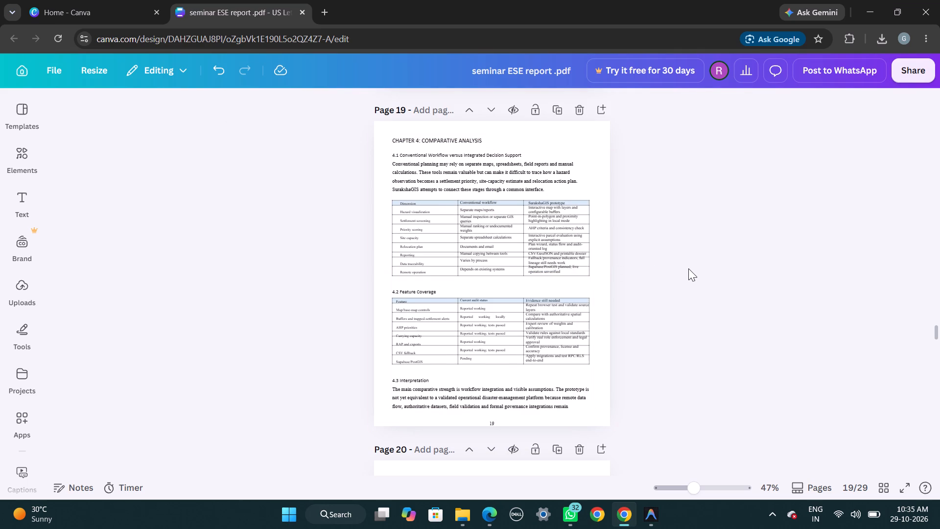
Increase the font size of the two-line paragraph at the top of page 20 by two points.
scroll(689, 308, "down", 5)
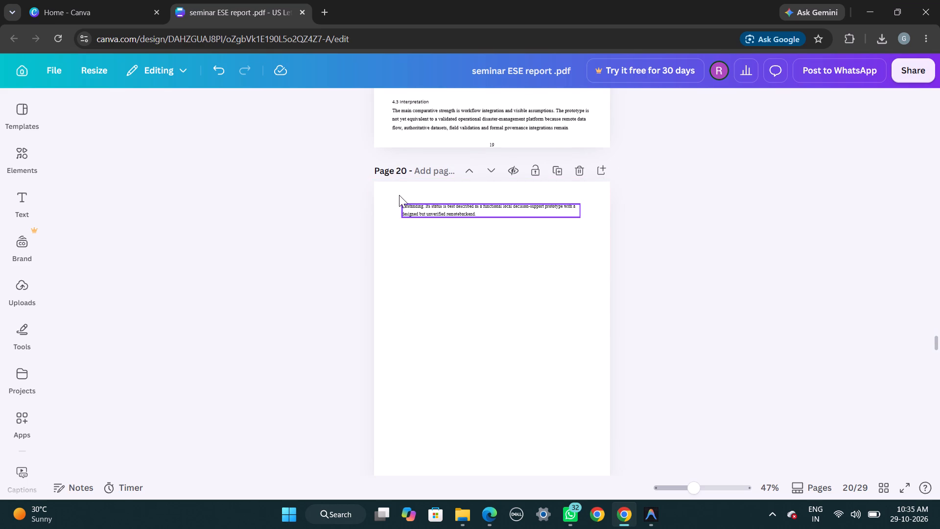
left_click_drag(399, 195, 418, 222)
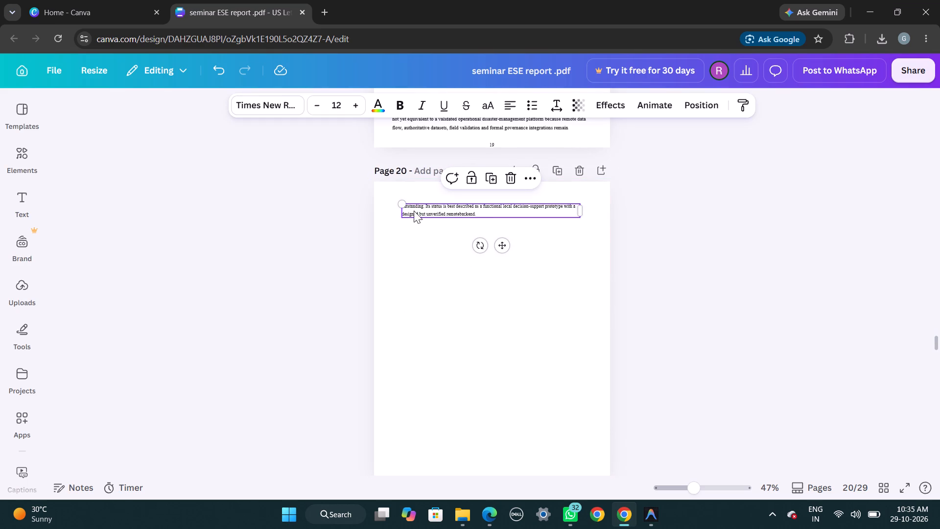
left_click(361, 104)
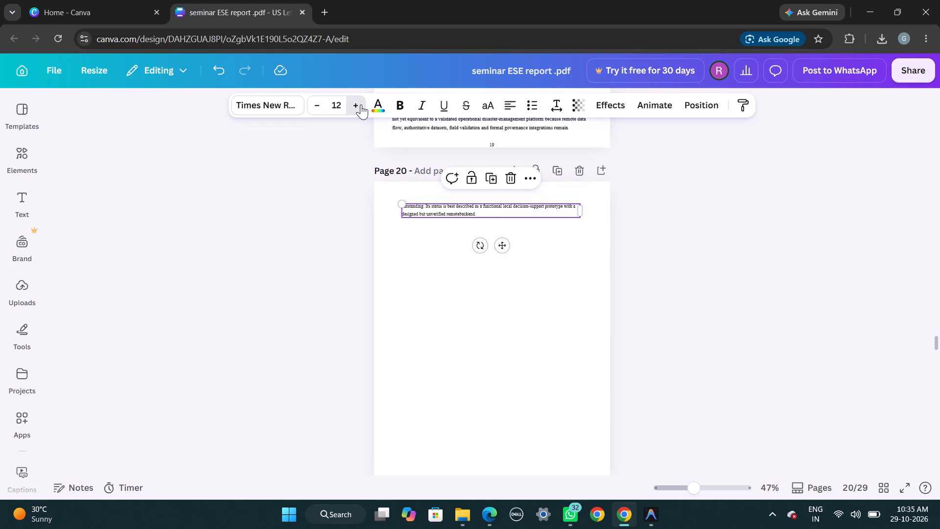
left_click(361, 104)
left_click(342, 274)
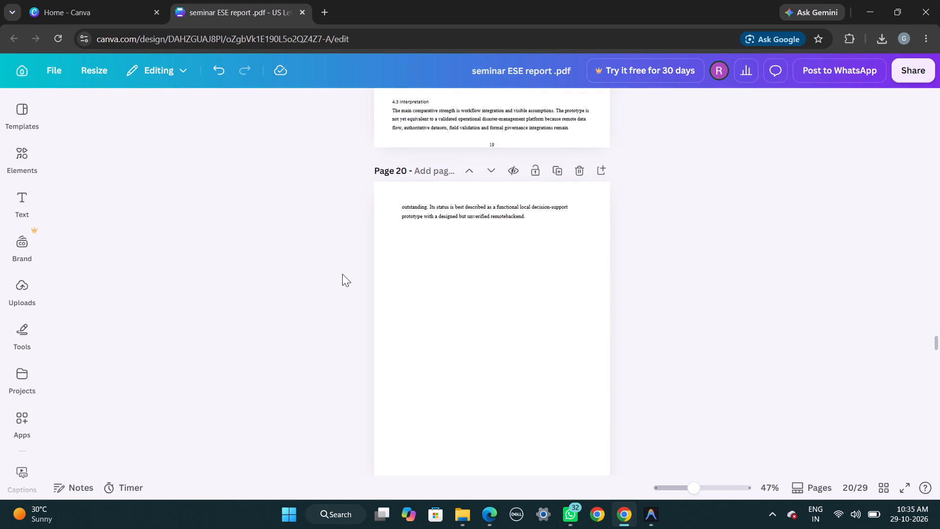
scroll(342, 274, "down", 6)
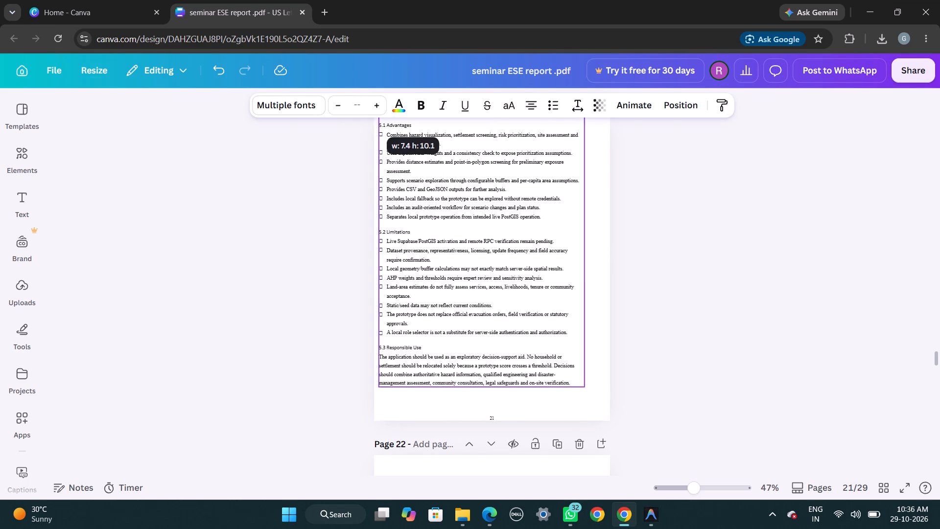
left_click_drag(365, 114, 350, 107)
left_click_drag(438, 217, 452, 242)
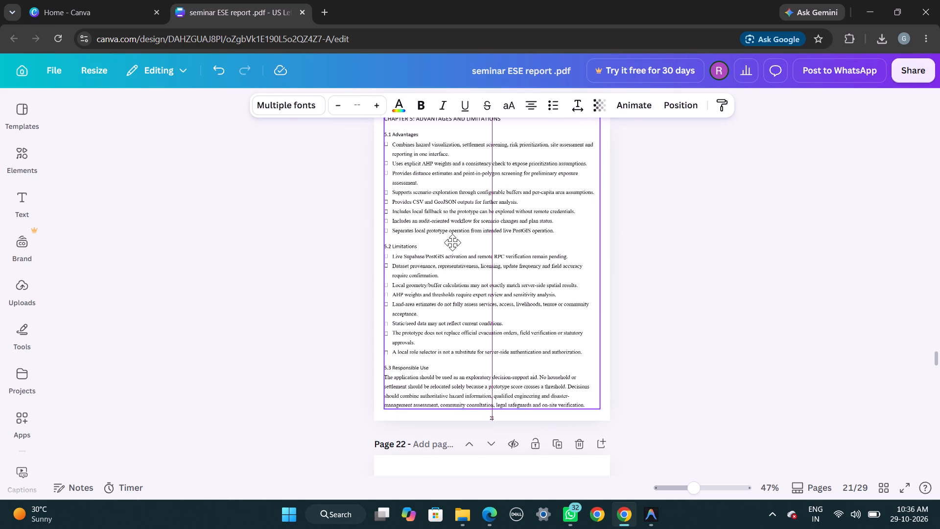
left_click_drag(452, 242, 452, 245)
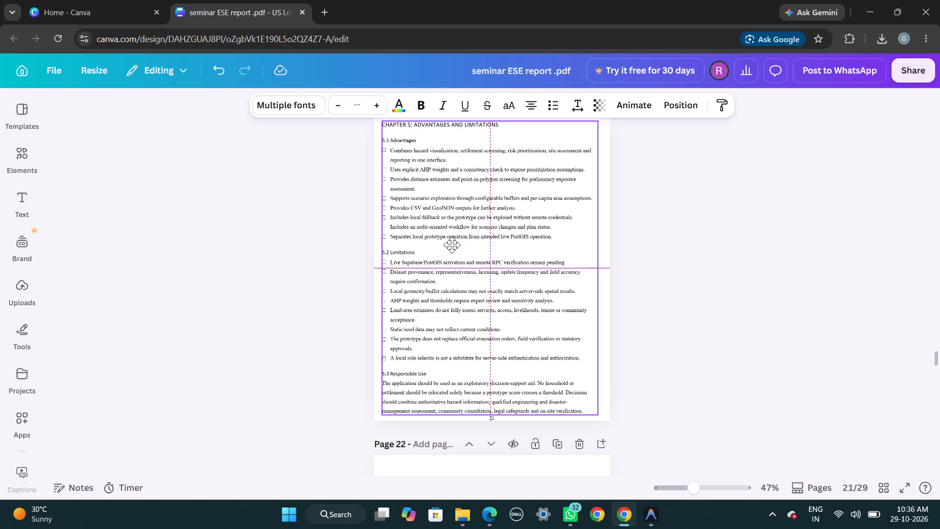
left_click_drag(452, 245, 455, 247)
scroll(309, 245, "up", 1)
left_click(303, 256)
Enlarge the Chapter 6 text and user-group table on page 22 proportionally as one group, and roughly centre it across the page.
scroll(303, 256, "down", 1)
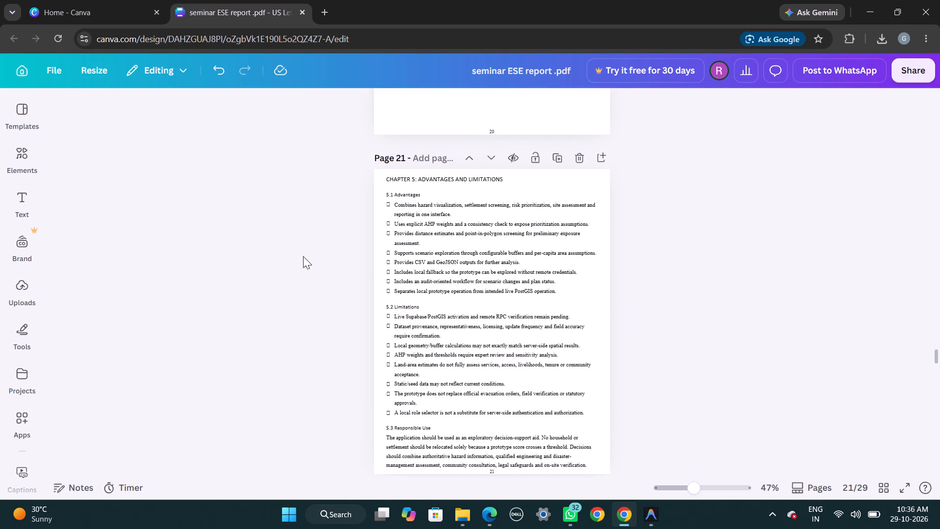
scroll(303, 256, "down", 4)
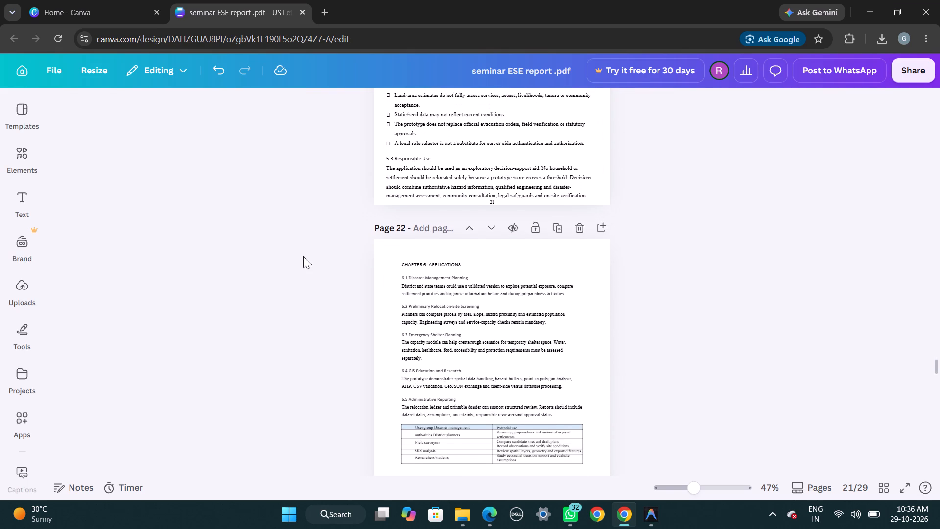
scroll(303, 256, "down", 3)
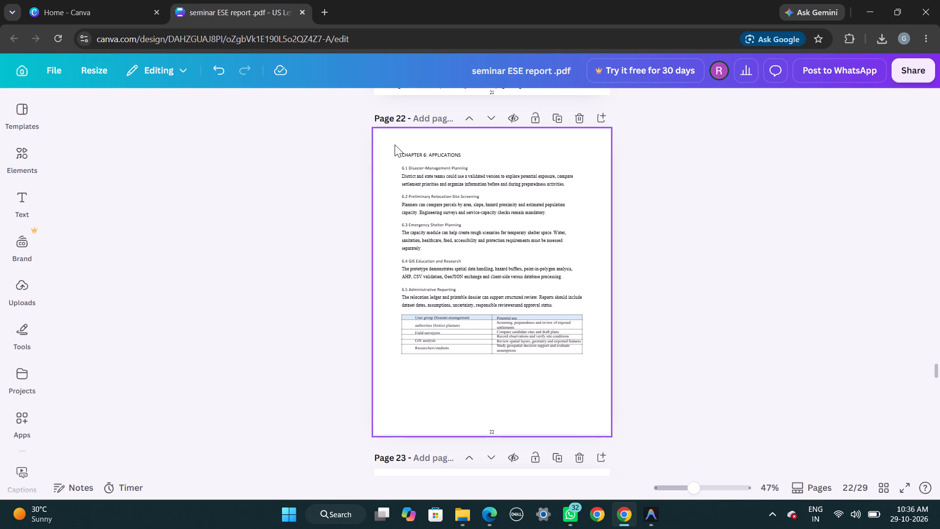
left_click_drag(395, 144, 591, 367)
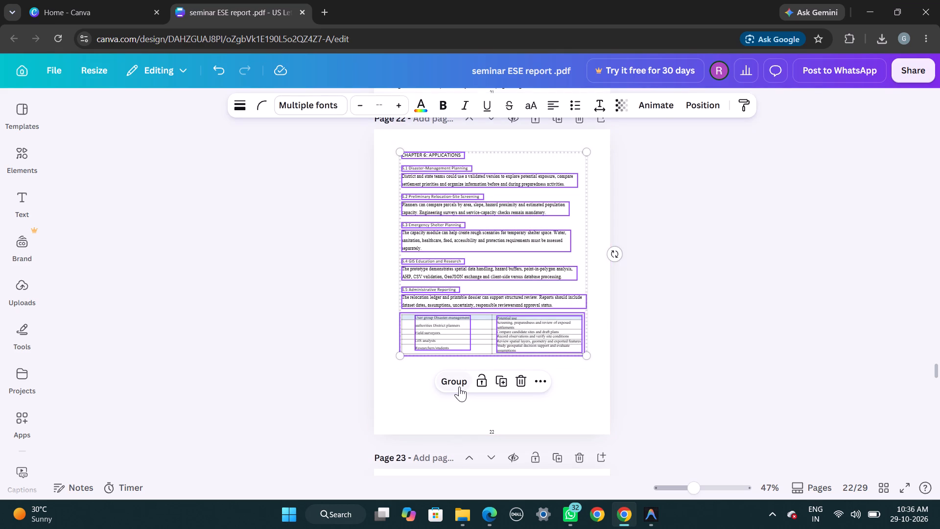
left_click(459, 386)
left_click(399, 106)
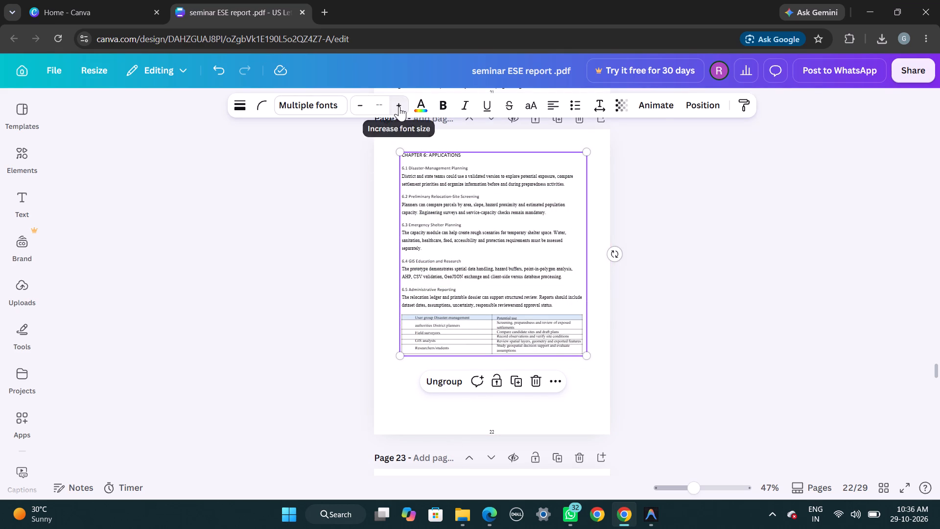
left_click(357, 109)
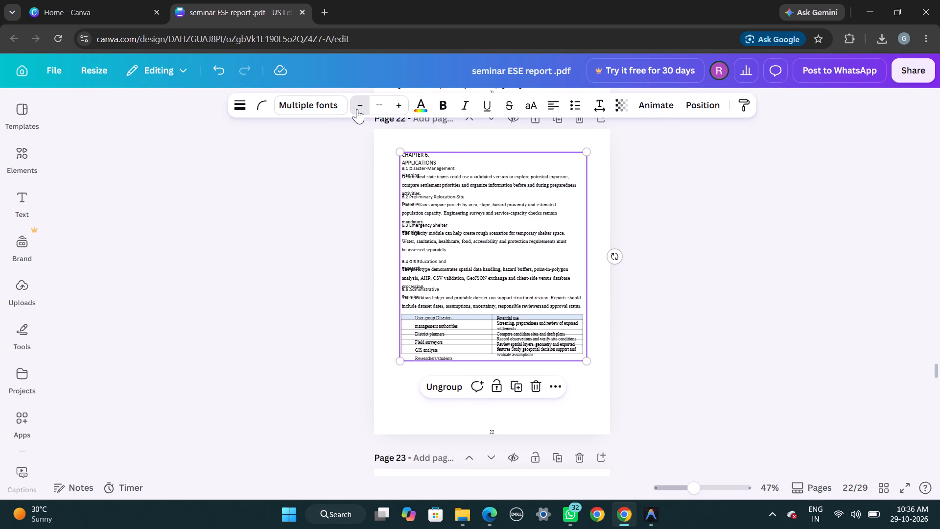
left_click(397, 148)
left_click_drag(397, 148, 394, 143)
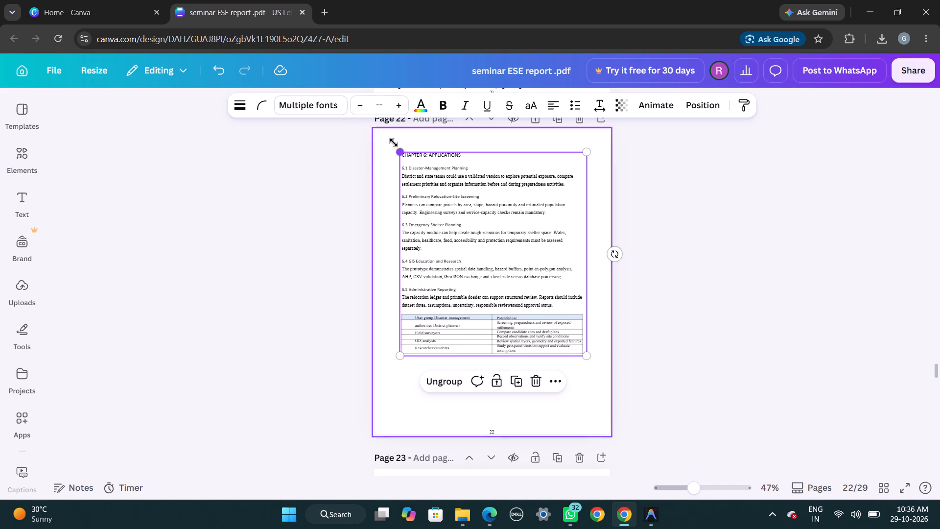
left_click_drag(394, 143, 365, 128)
left_click_drag(428, 180, 428, 181)
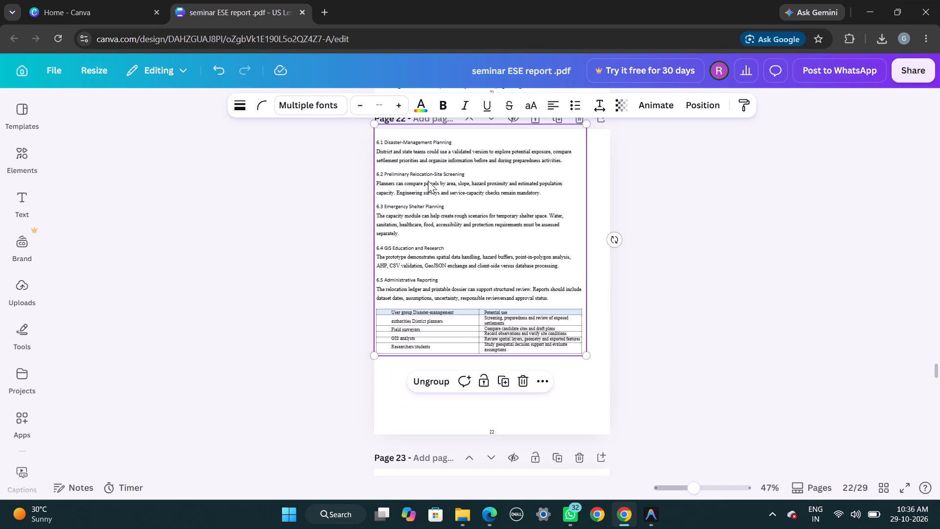
left_click_drag(428, 181, 437, 202)
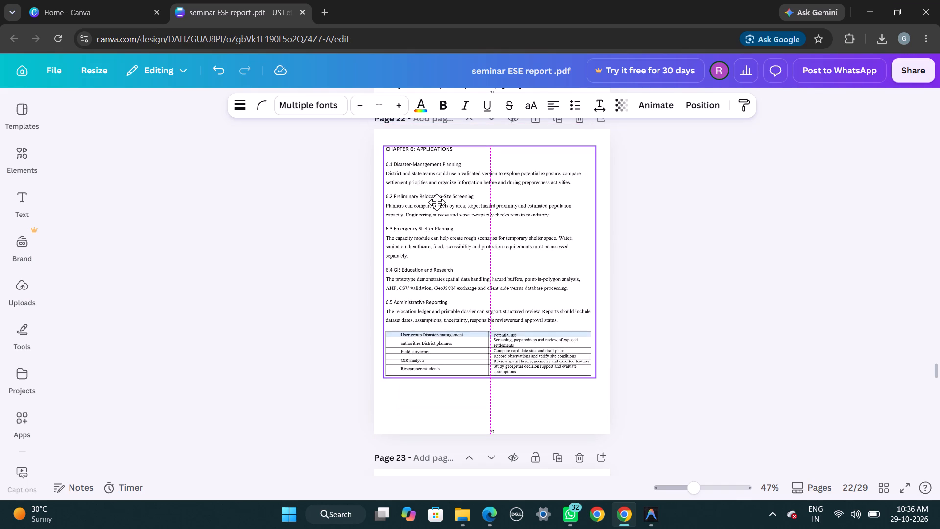
left_click_drag(437, 202, 437, 200)
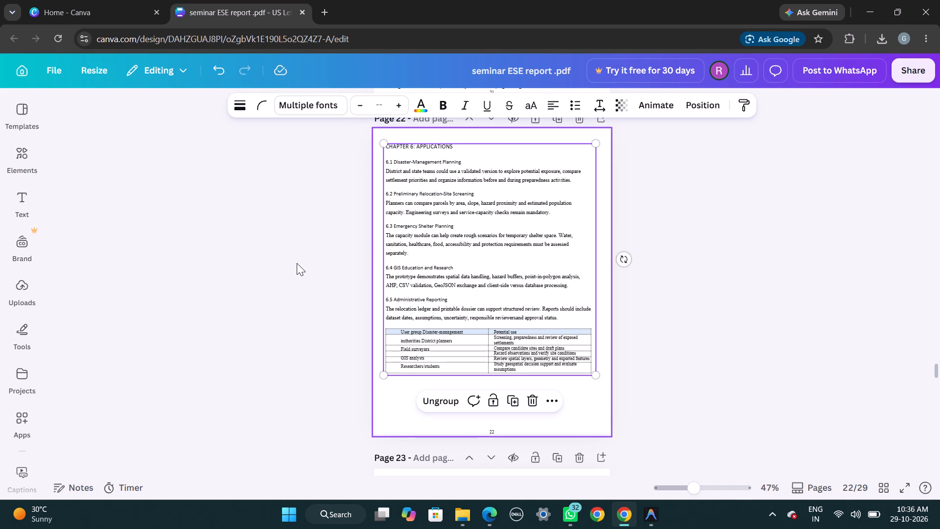
left_click(245, 284)
Enlarge the Chapter 7 text, challenges table and bullet list on page 23 as one group, and centre it above the page number.
scroll(285, 287, "down", 4)
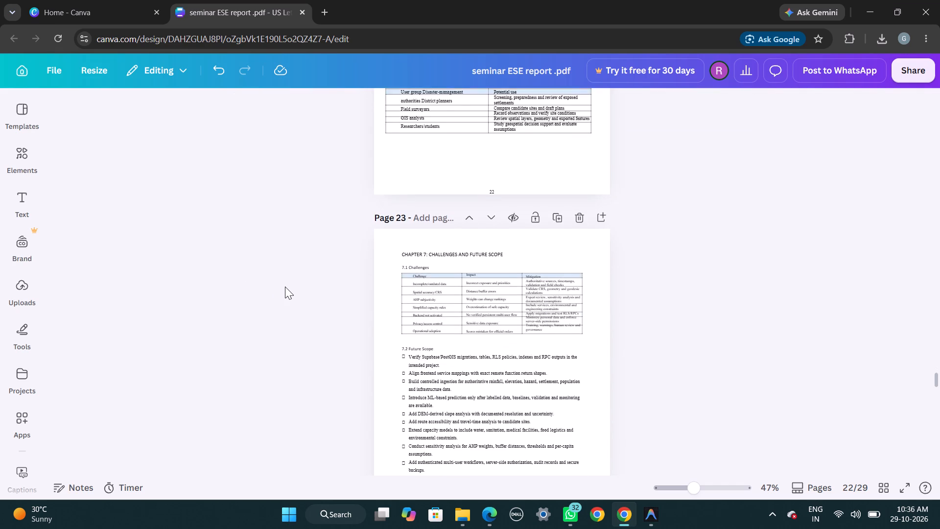
scroll(285, 287, "down", 2)
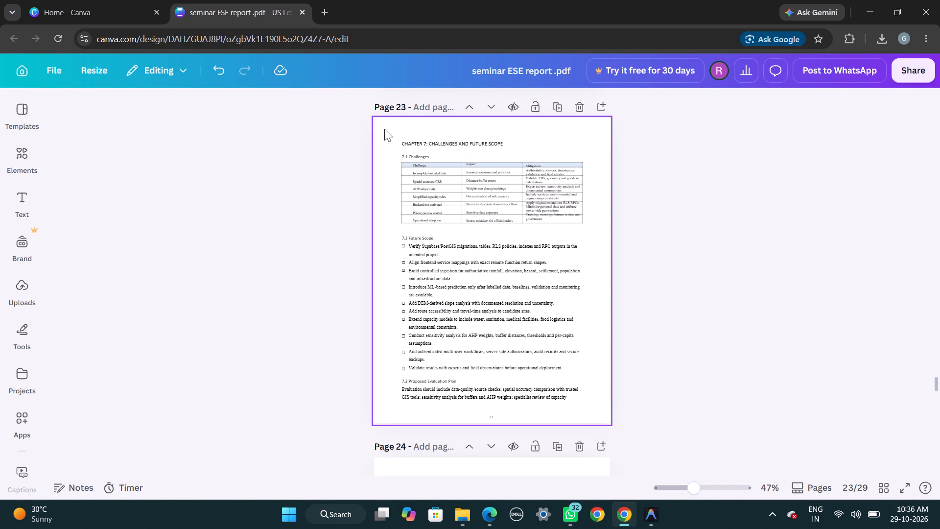
left_click_drag(386, 129, 586, 397)
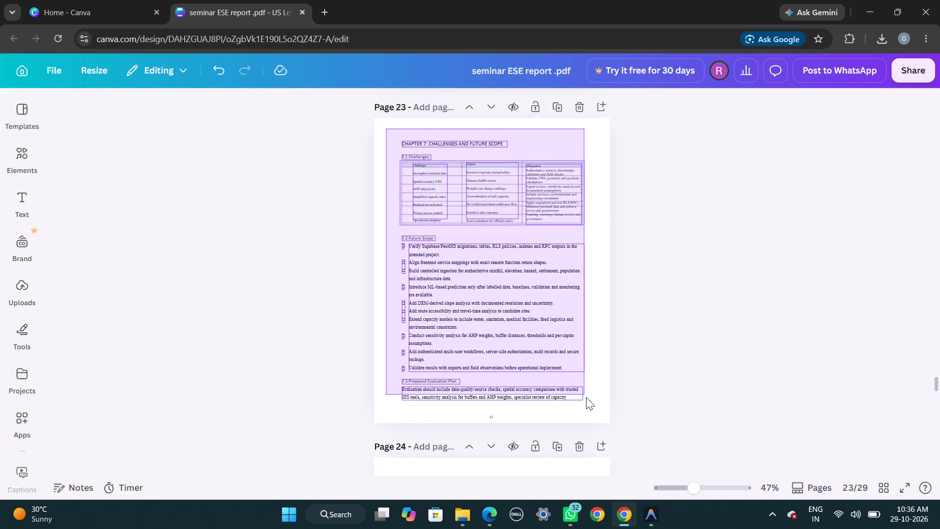
left_click_drag(586, 397, 592, 410)
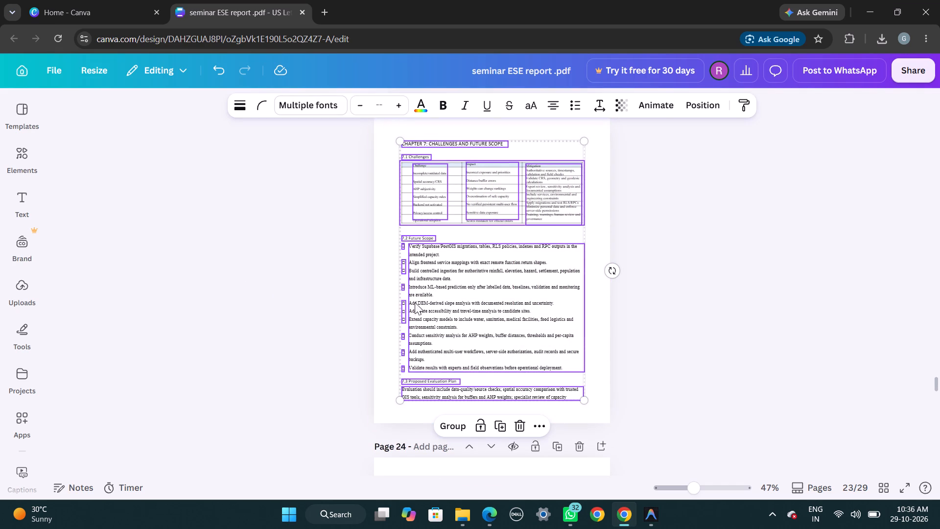
left_click(452, 422)
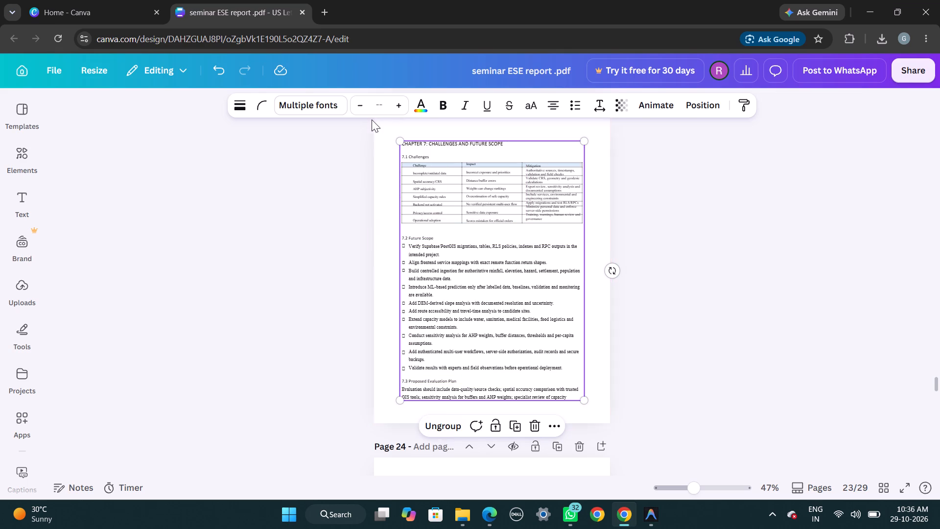
left_click_drag(399, 140, 389, 127)
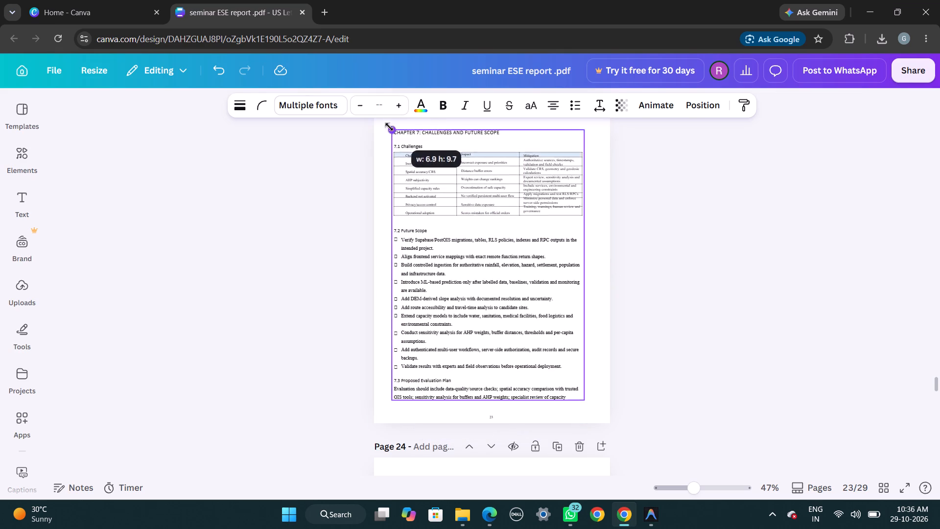
left_click_drag(389, 127, 376, 119)
left_click_drag(435, 186, 448, 194)
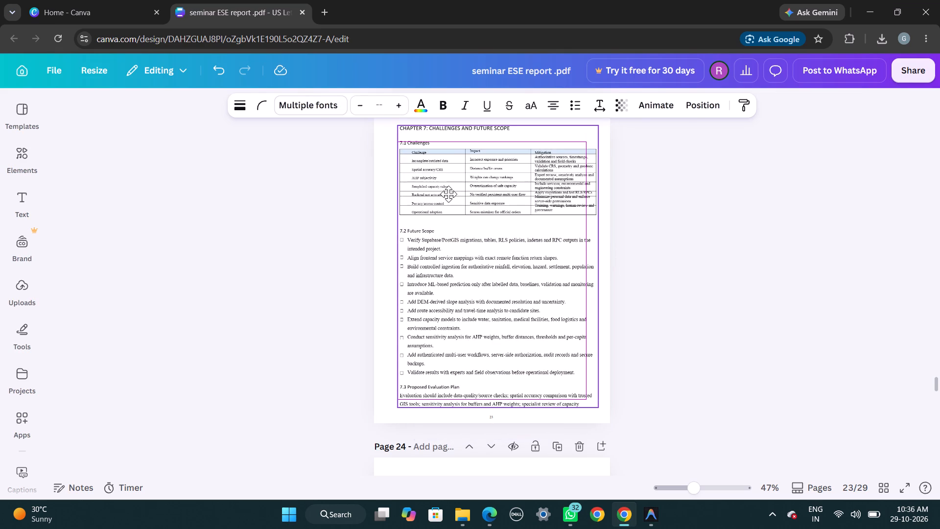
left_click_drag(448, 194, 445, 193)
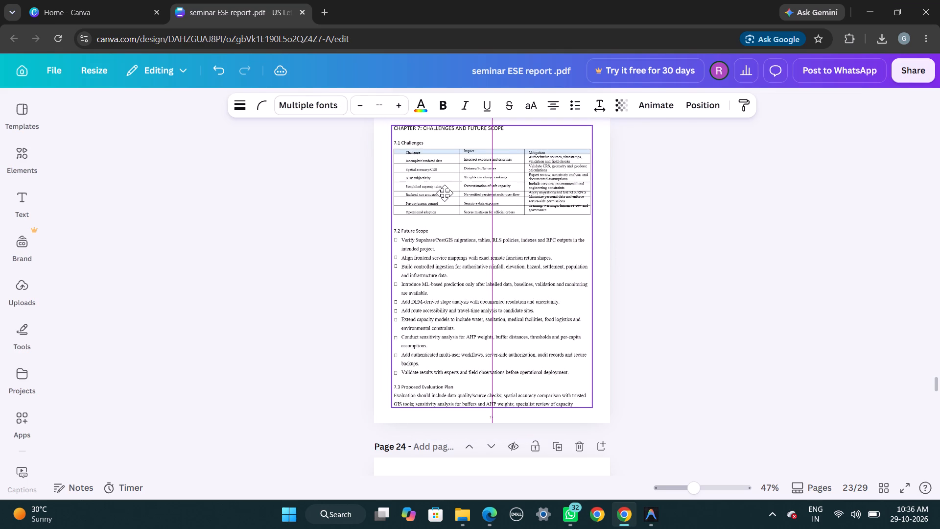
left_click_drag(445, 193, 445, 194)
left_click(670, 276)
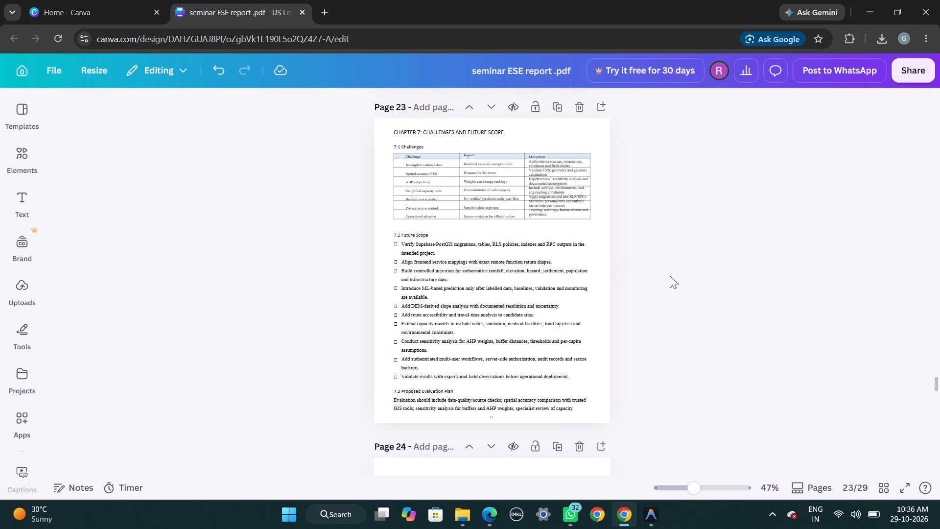
Increase the font size of the two-line paragraph at the top of page 24 by two points.
scroll(269, 274, "down", 4)
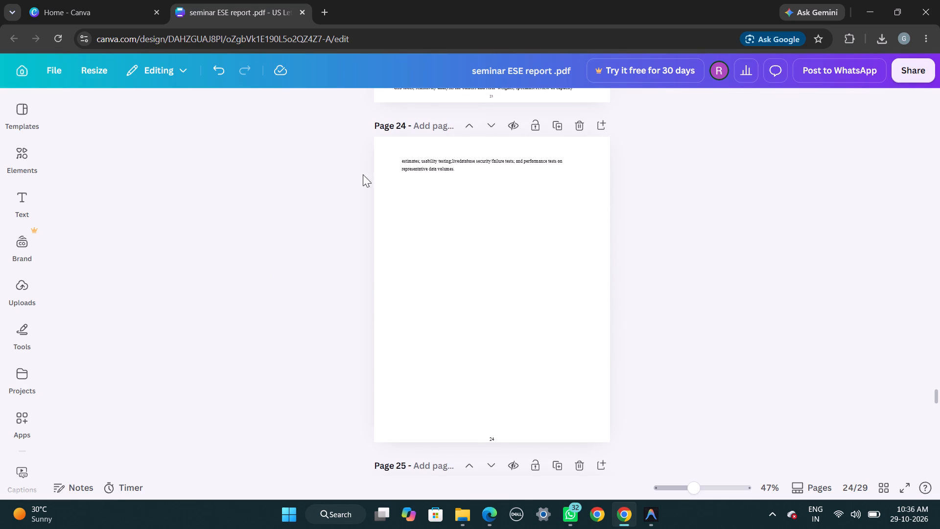
left_click_drag(396, 153, 482, 184)
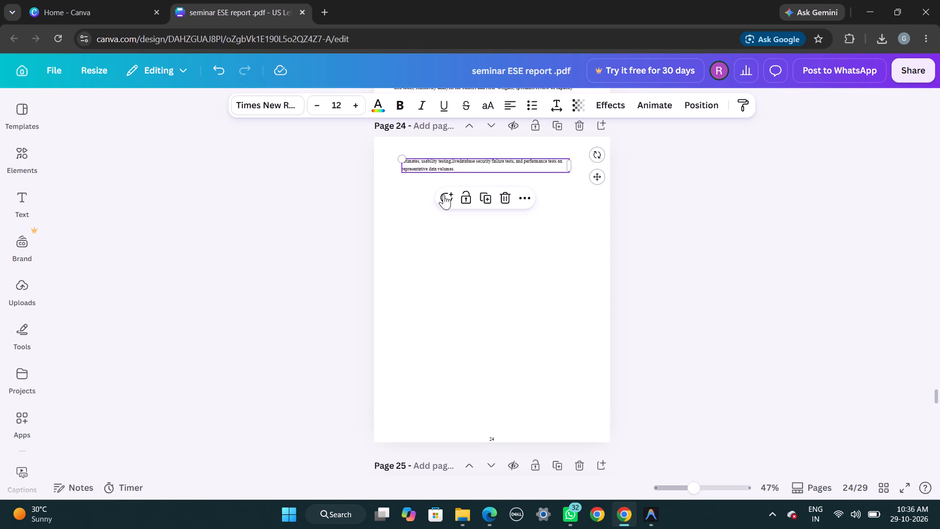
left_click(358, 103)
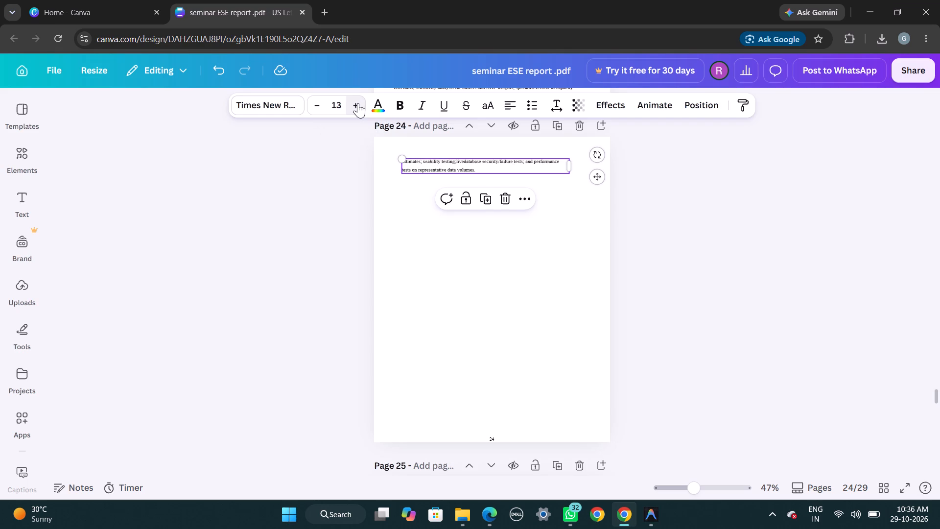
left_click(358, 103)
left_click(366, 205)
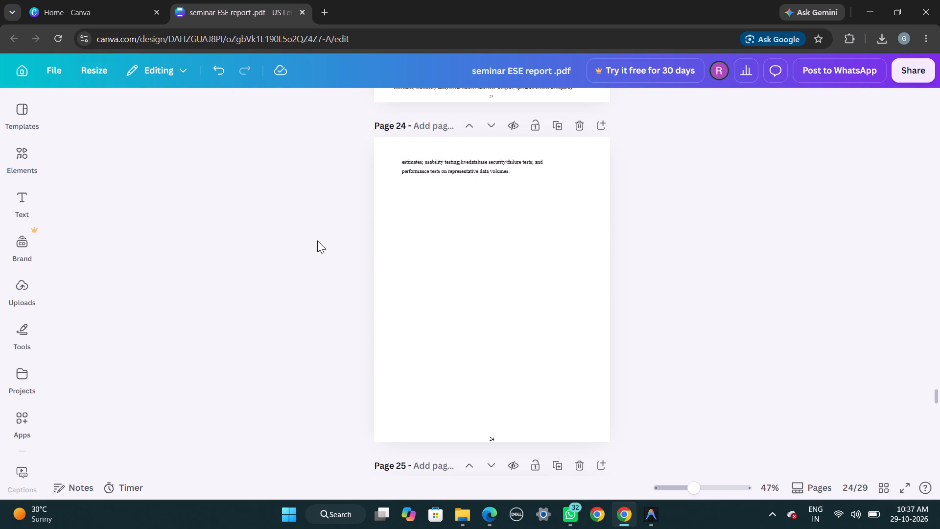
Group the Chapter 8 conclusion heading and its three paragraphs on page 25.
scroll(317, 240, "down", 5)
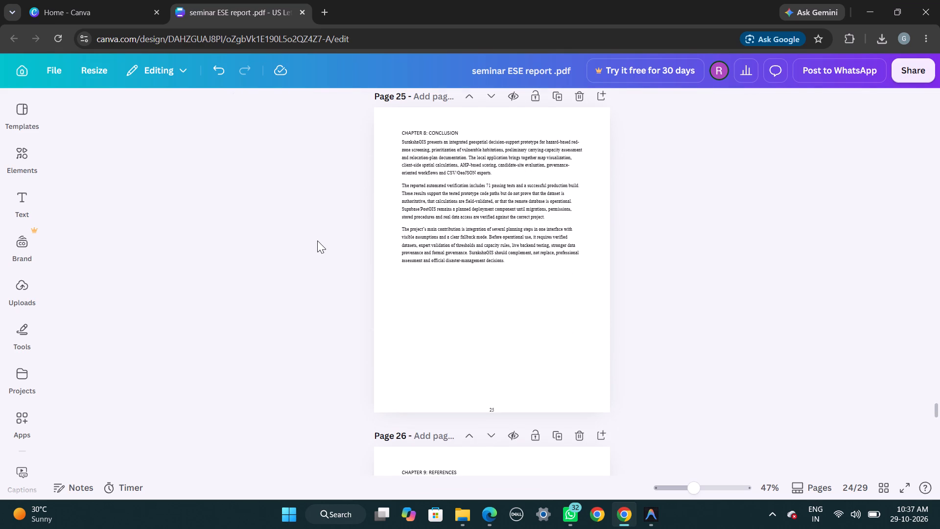
scroll(317, 240, "down", 1)
left_click_drag(396, 121, 515, 290)
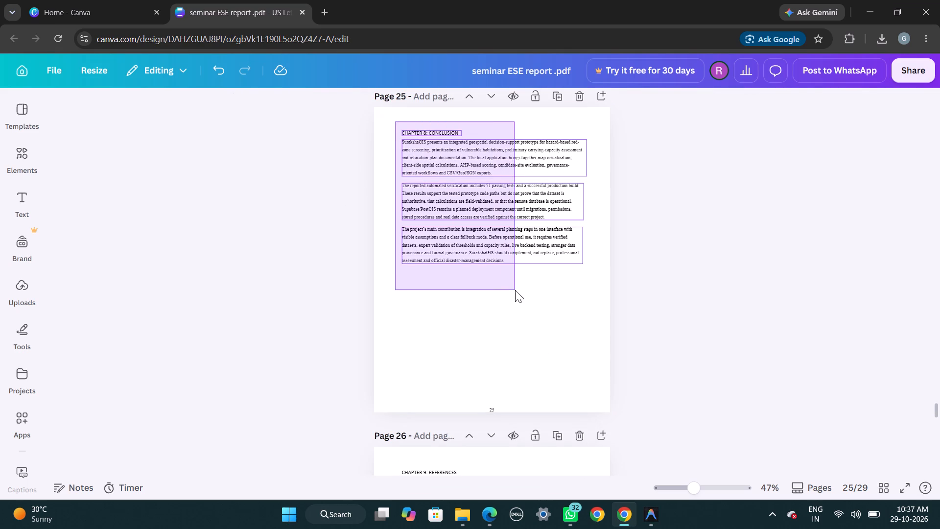
left_click_drag(515, 290, 587, 288)
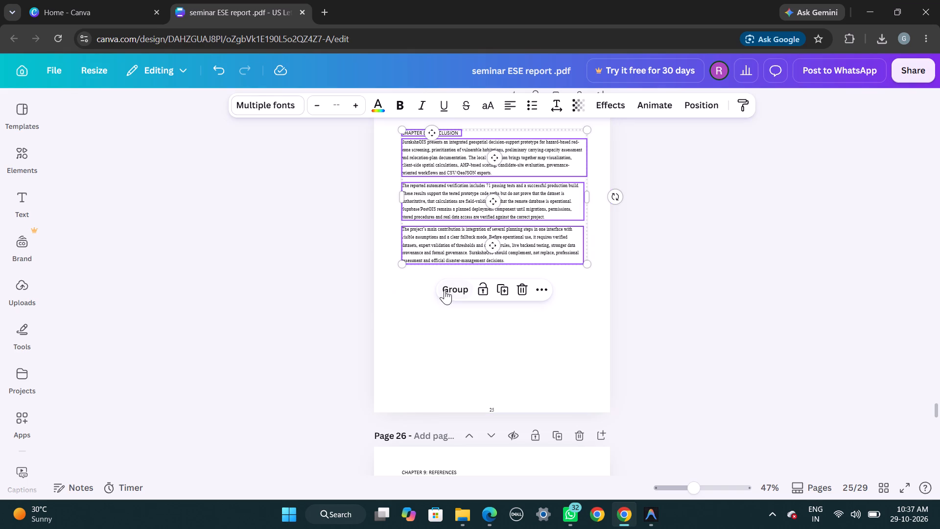
left_click(445, 289)
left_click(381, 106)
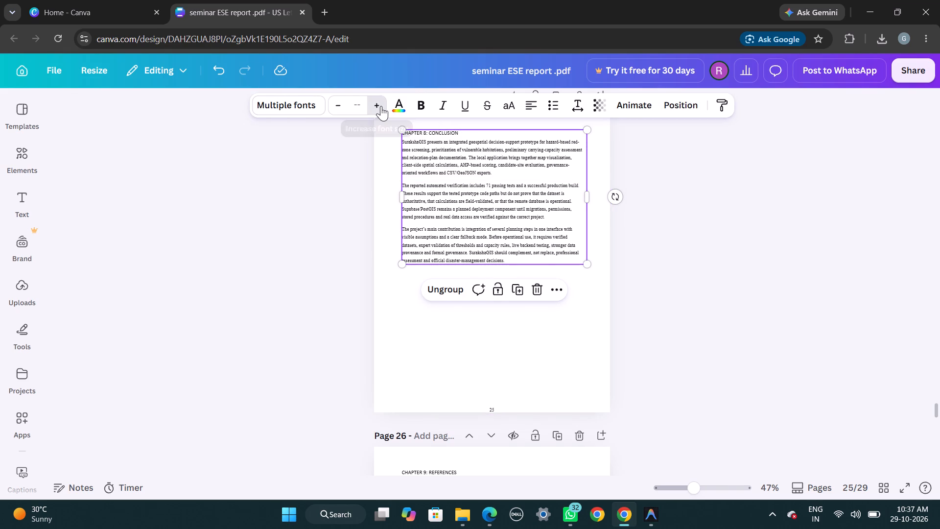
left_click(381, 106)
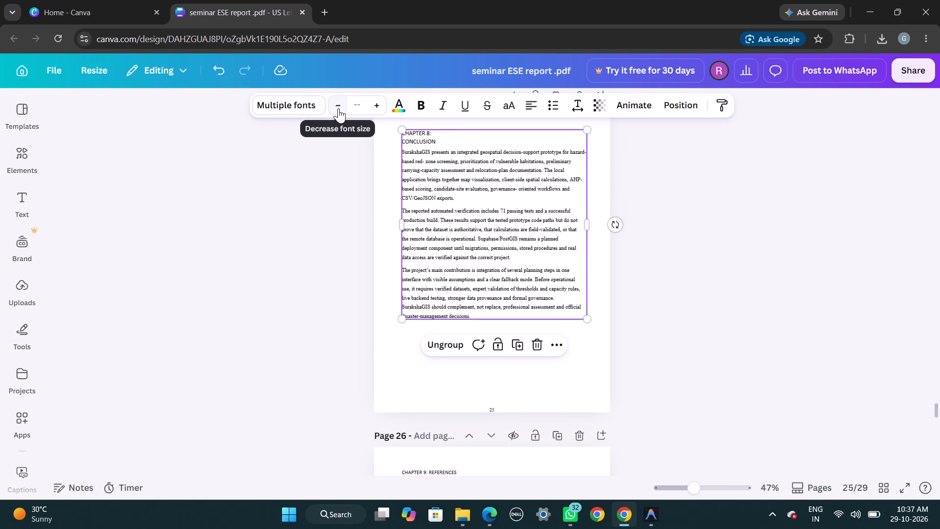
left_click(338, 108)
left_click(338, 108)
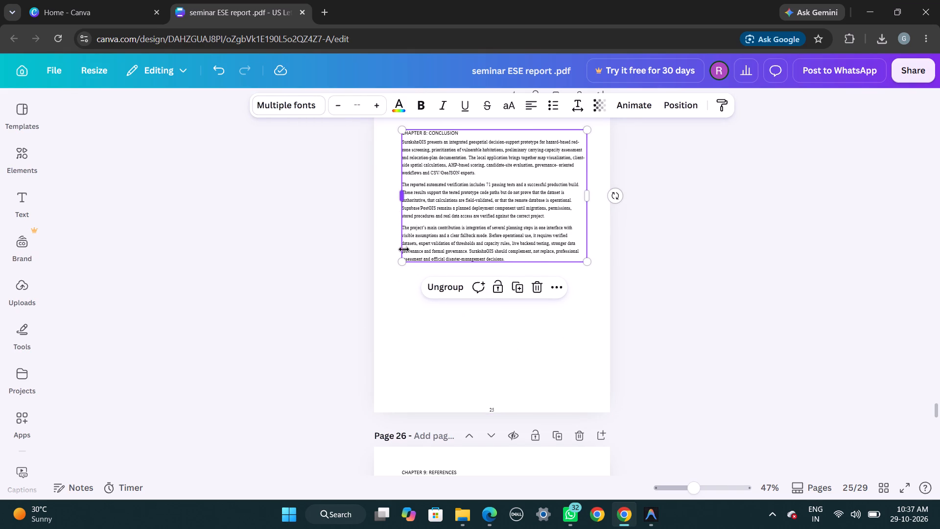
Enlarge the grouped Chapter 8 text on page 25 proportionally, and roughly centre it across the page.
left_click_drag(401, 262, 379, 293)
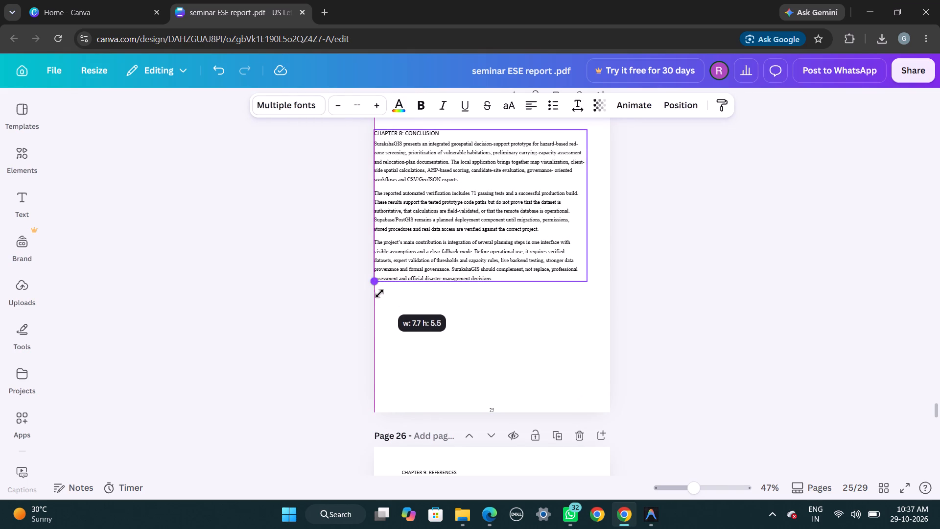
left_click_drag(379, 293, 420, 287)
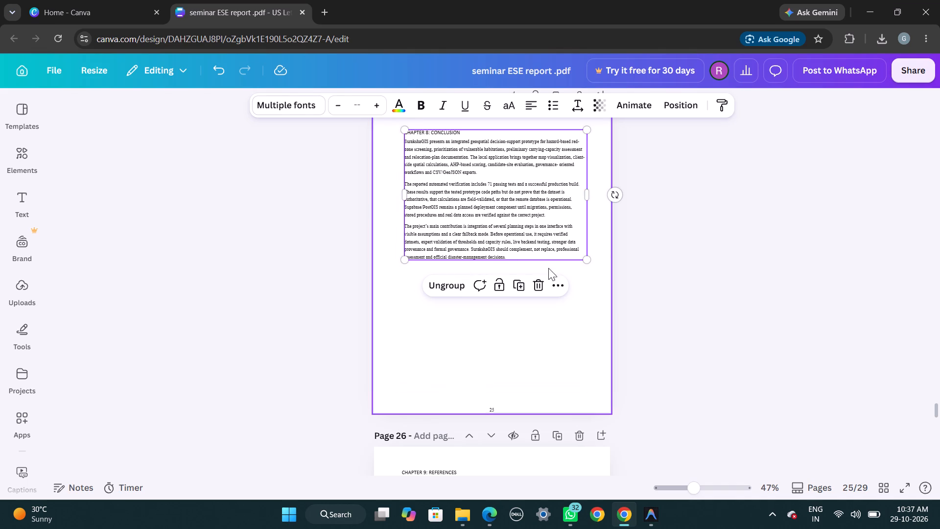
left_click_drag(582, 260, 589, 270)
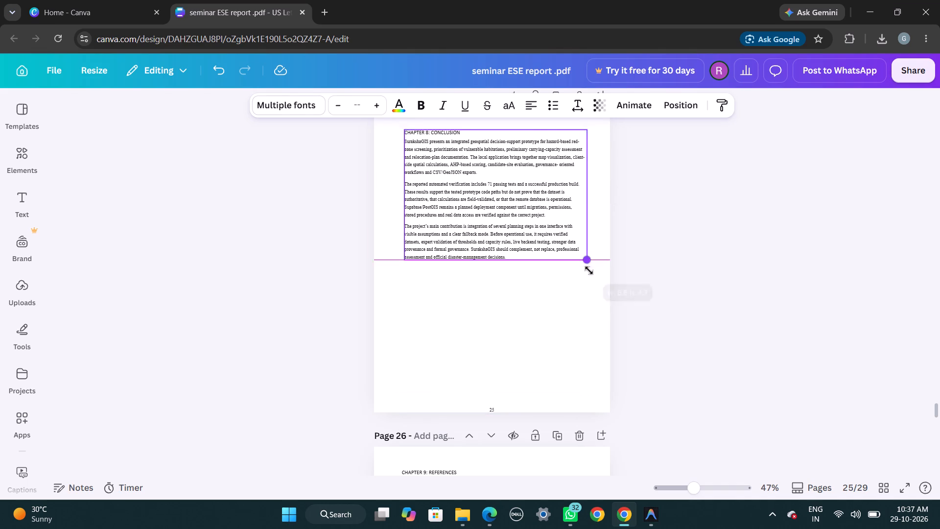
left_click_drag(589, 270, 607, 295)
left_click_drag(526, 241, 524, 241)
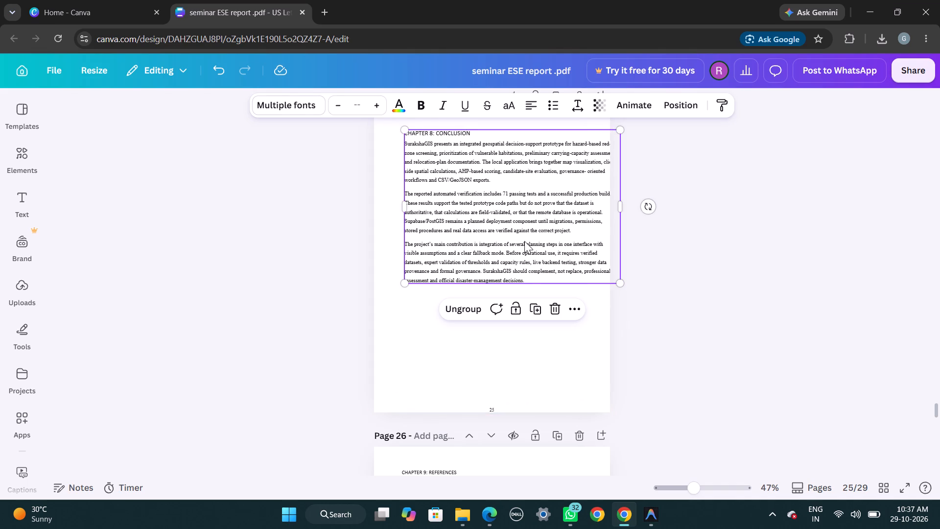
left_click_drag(524, 241, 510, 241)
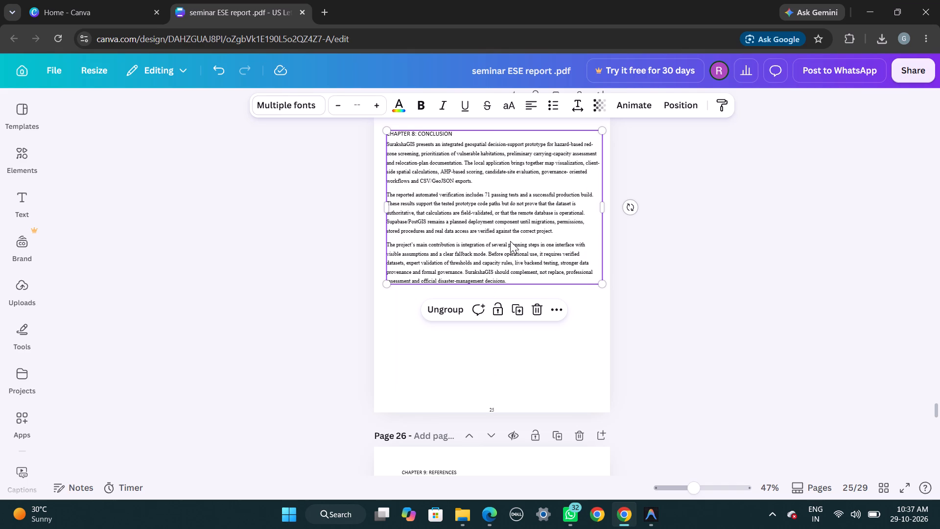
left_click(644, 278)
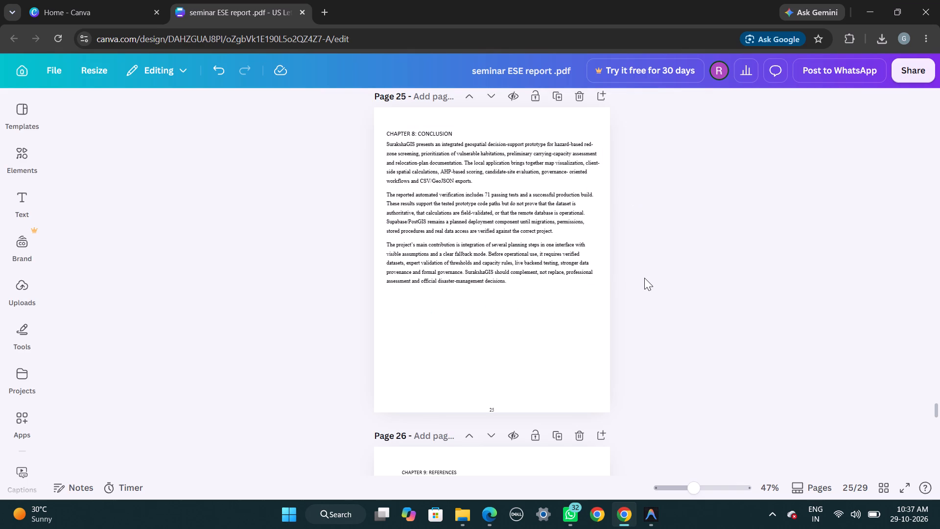
Enlarge the Chapter 9 heading and references on page 26 as one group, about 8.1 wide by 7 high, and roughly centre it across the page.
scroll(262, 328, "down", 3)
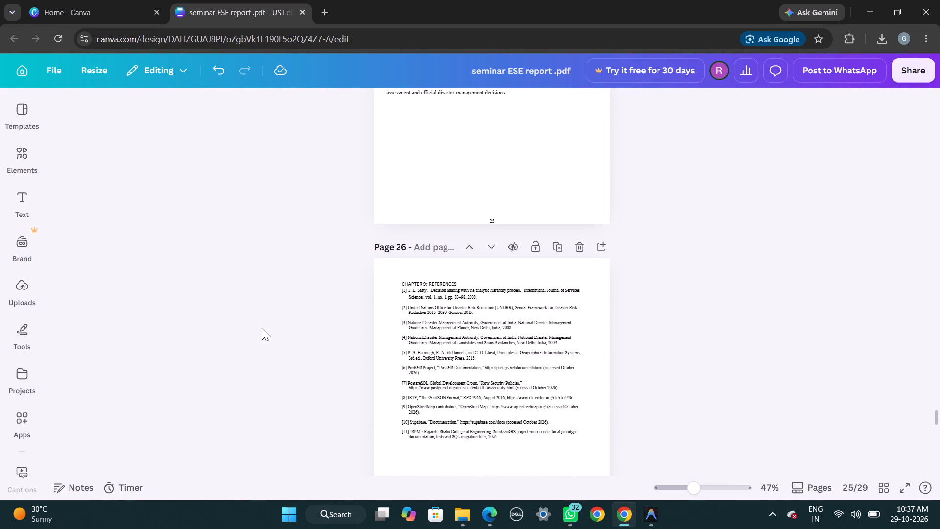
scroll(262, 328, "down", 1)
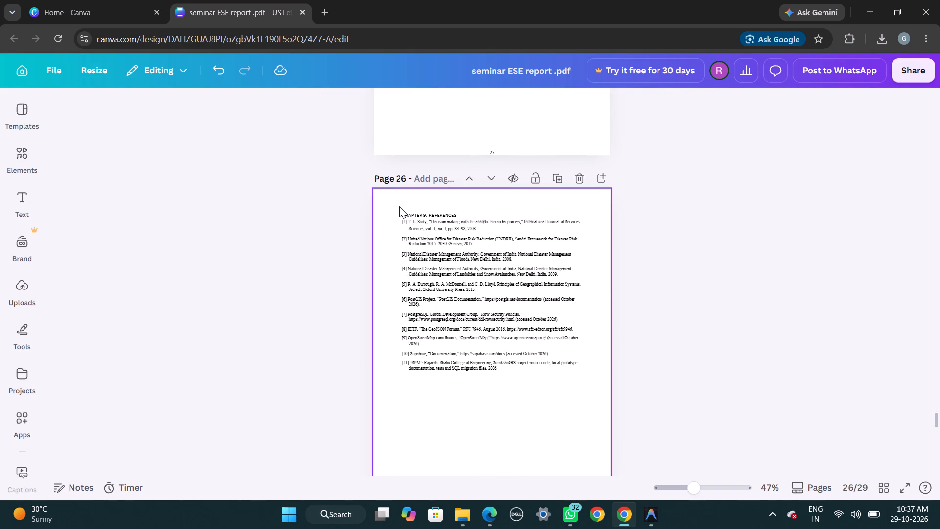
left_click_drag(399, 206, 588, 411)
left_click(448, 189)
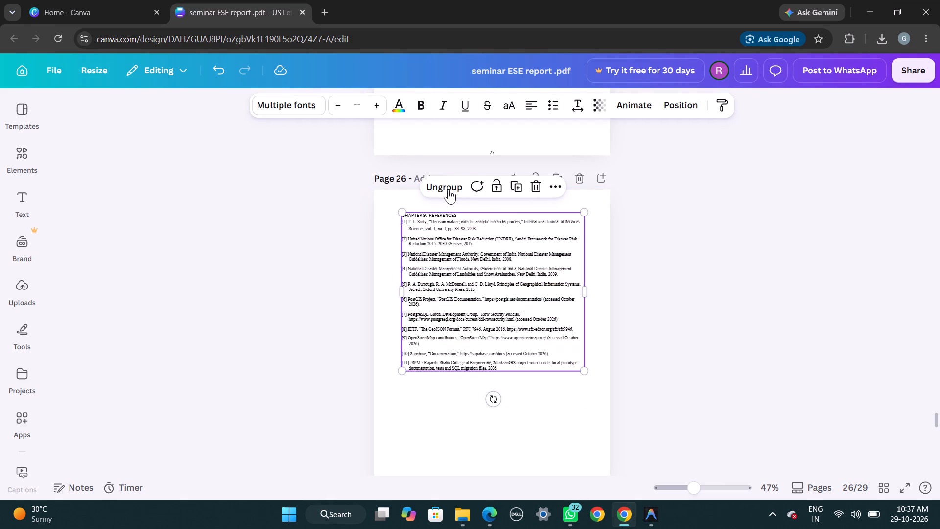
left_click_drag(587, 375, 595, 385)
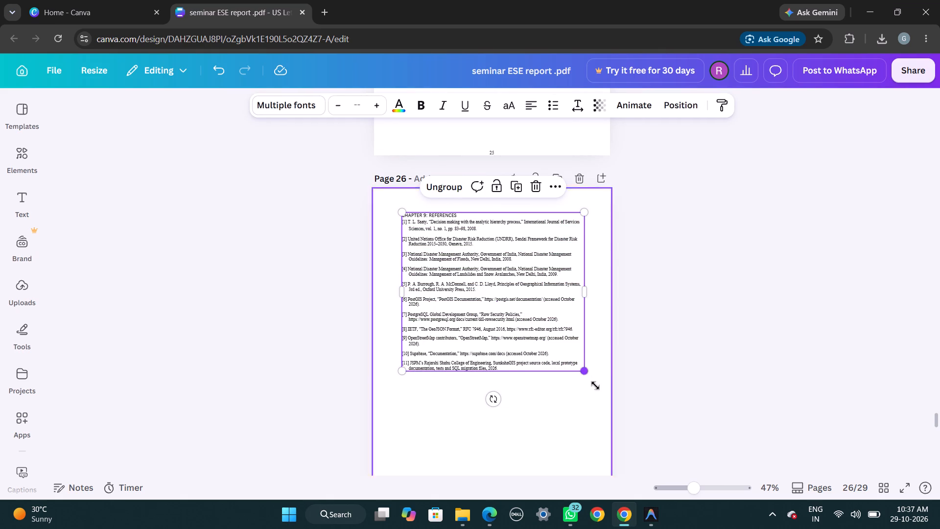
left_click_drag(595, 385, 624, 416)
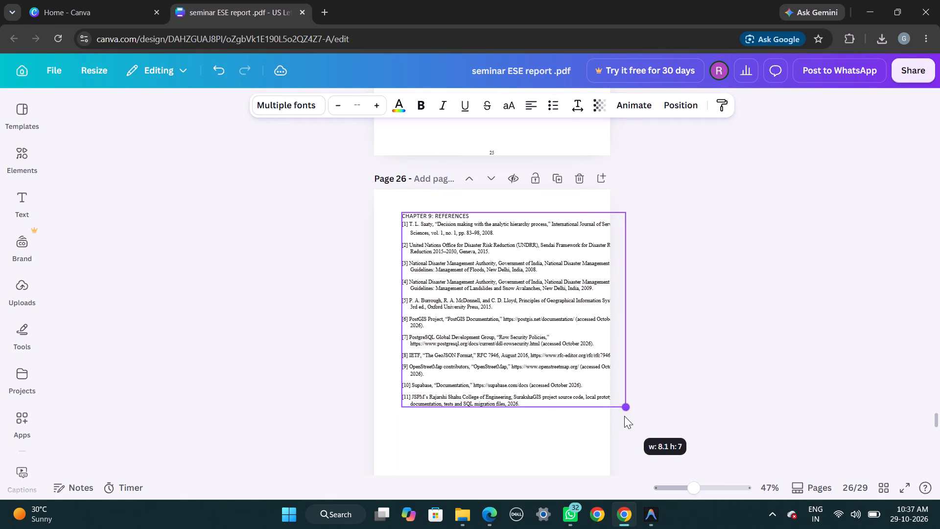
left_click_drag(521, 328, 505, 319)
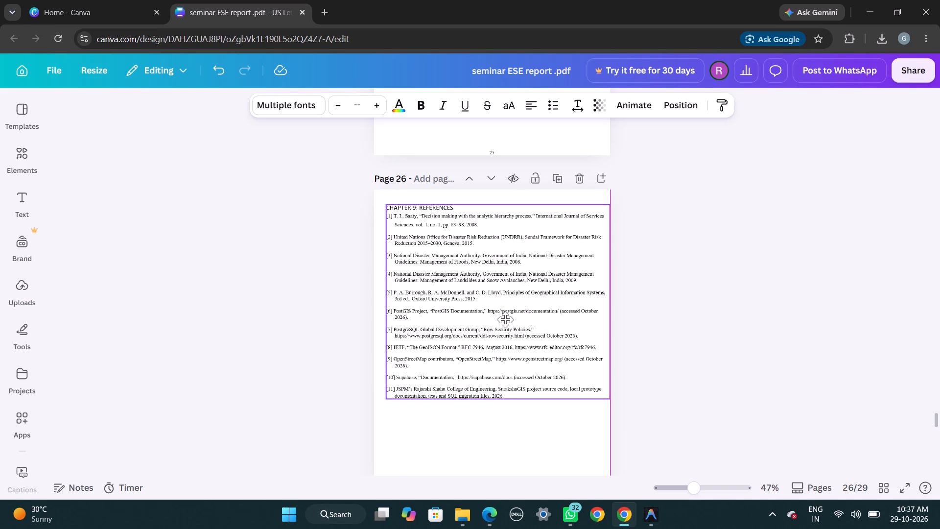
left_click_drag(505, 319, 502, 318)
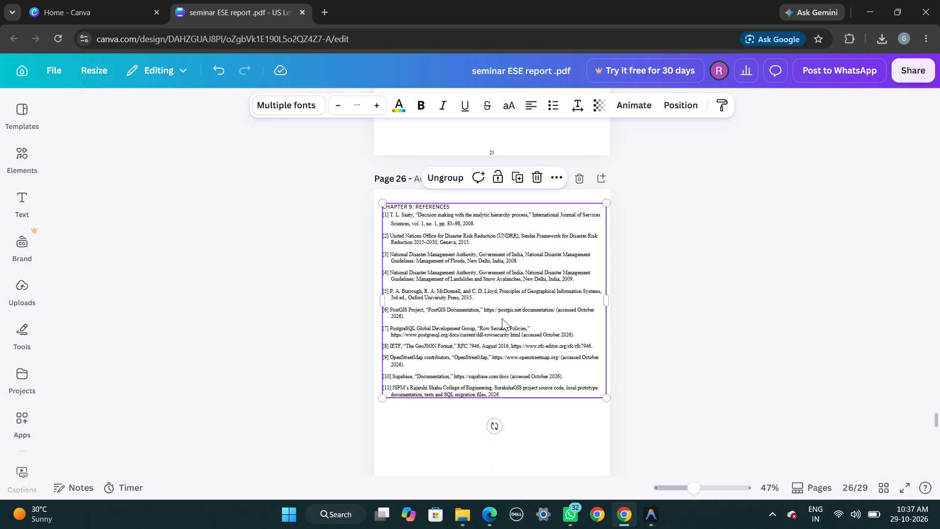
left_click(668, 382)
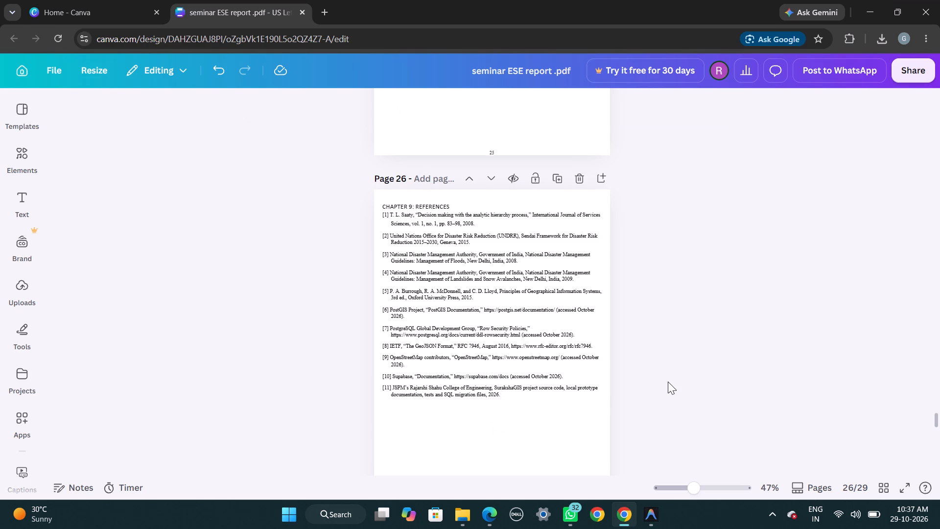
left_click(275, 324)
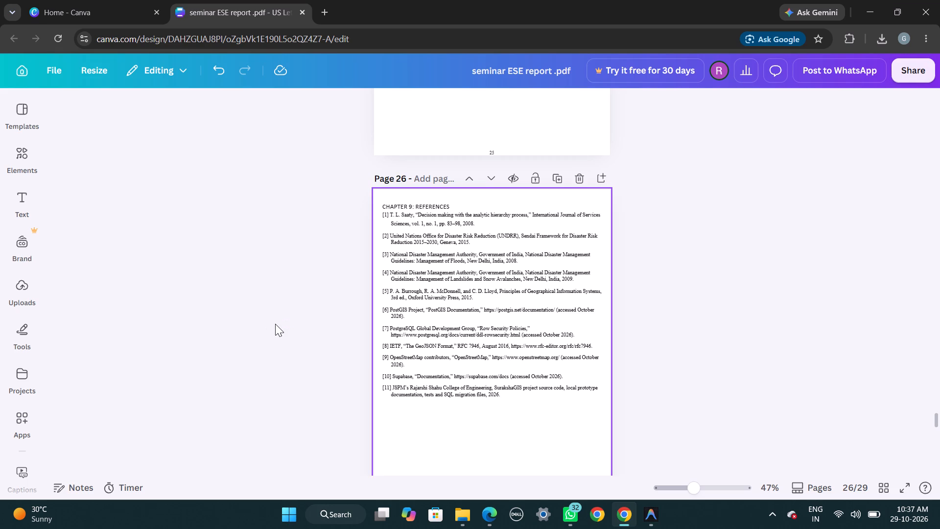
Enlarge the three references on page 29 proportionally as one group to font size 12.2, and centre it across the page.
scroll(275, 324, "down", 8)
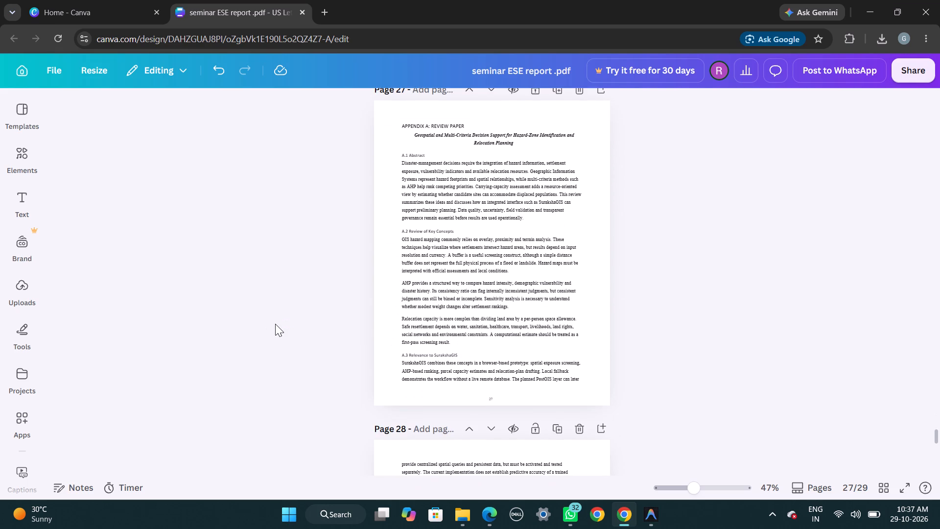
scroll(275, 324, "down", 4)
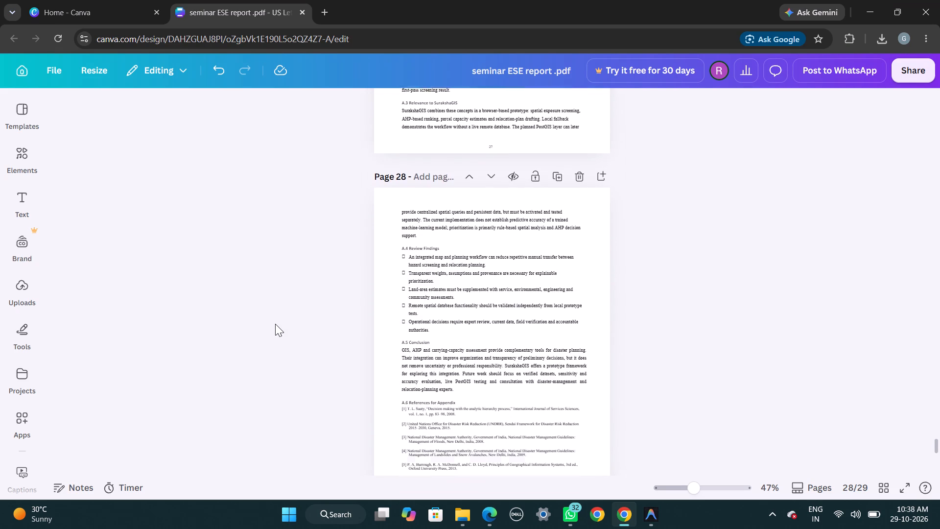
scroll(275, 324, "down", 2)
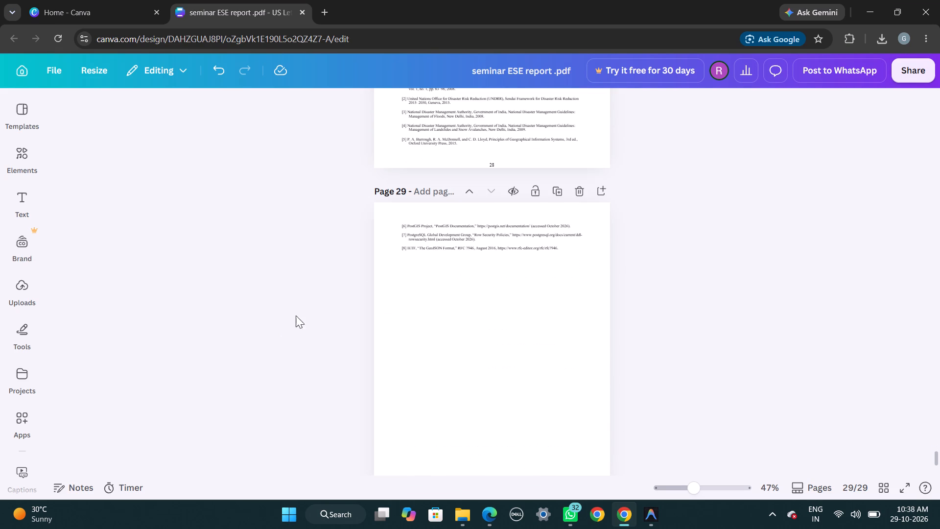
left_click_drag(395, 204, 592, 282)
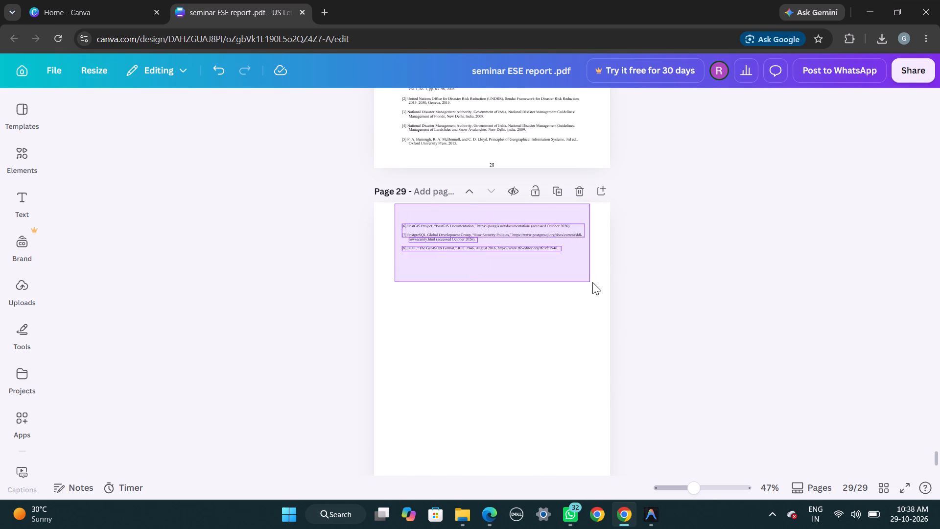
left_click_drag(592, 282, 595, 282)
left_click(455, 192)
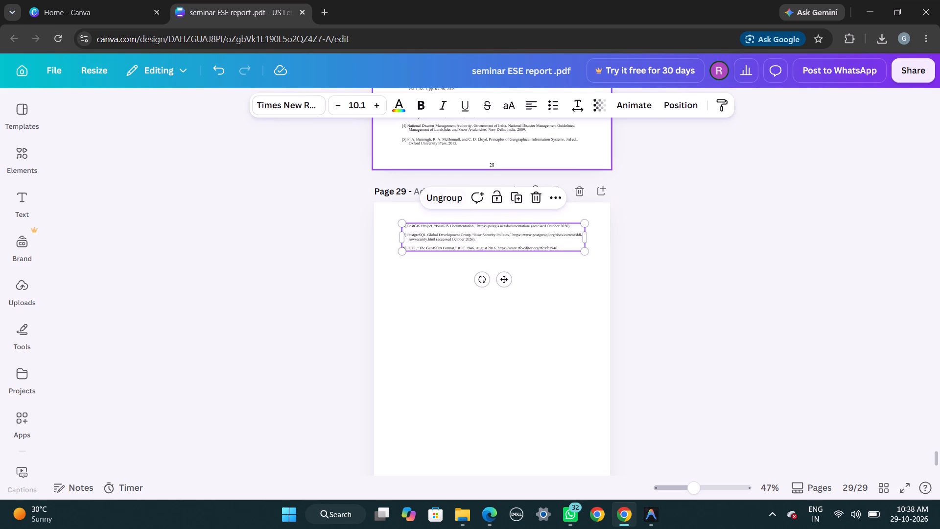
left_click(377, 102)
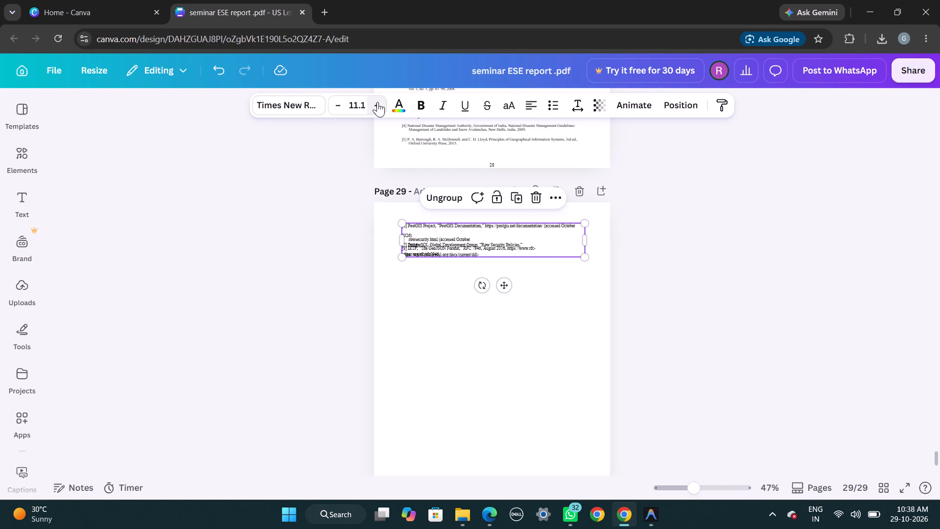
left_click(337, 104)
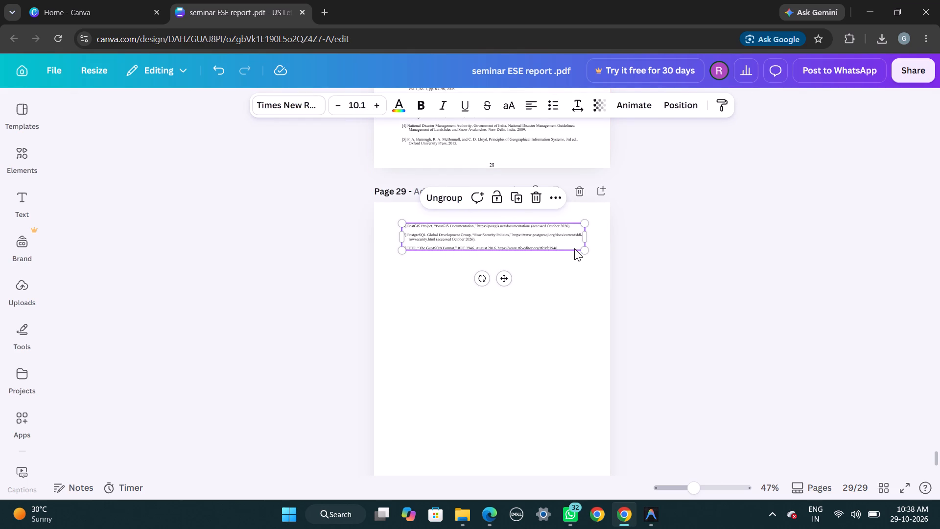
left_click_drag(585, 250, 611, 271)
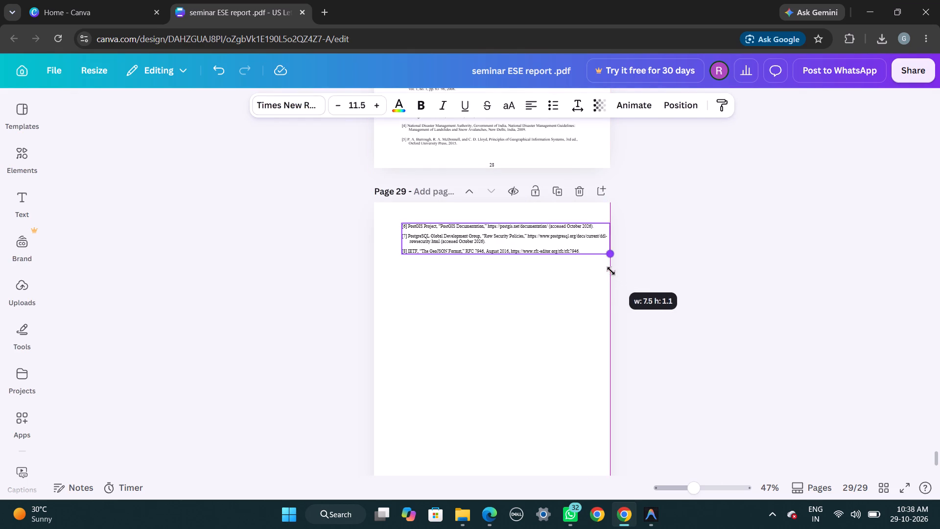
left_click_drag(611, 271, 620, 275)
left_click_drag(562, 244, 546, 239)
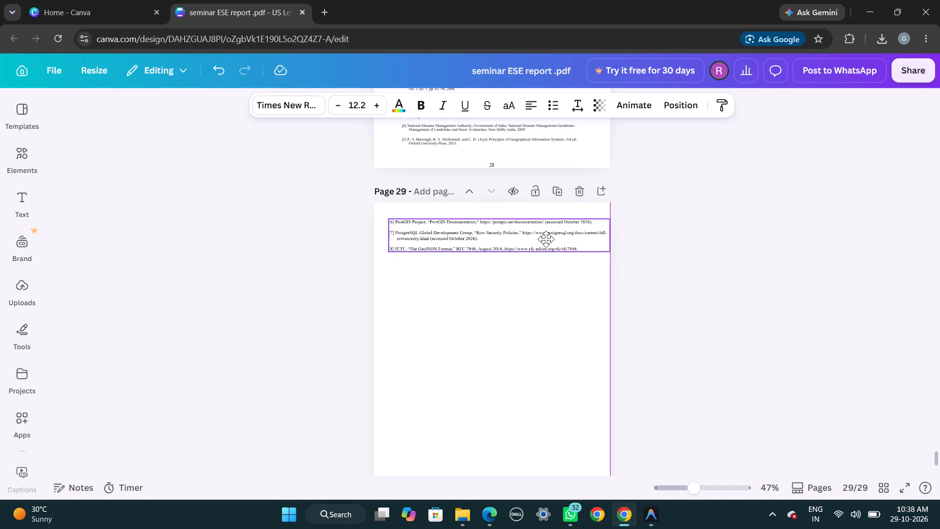
left_click_drag(546, 239, 545, 238)
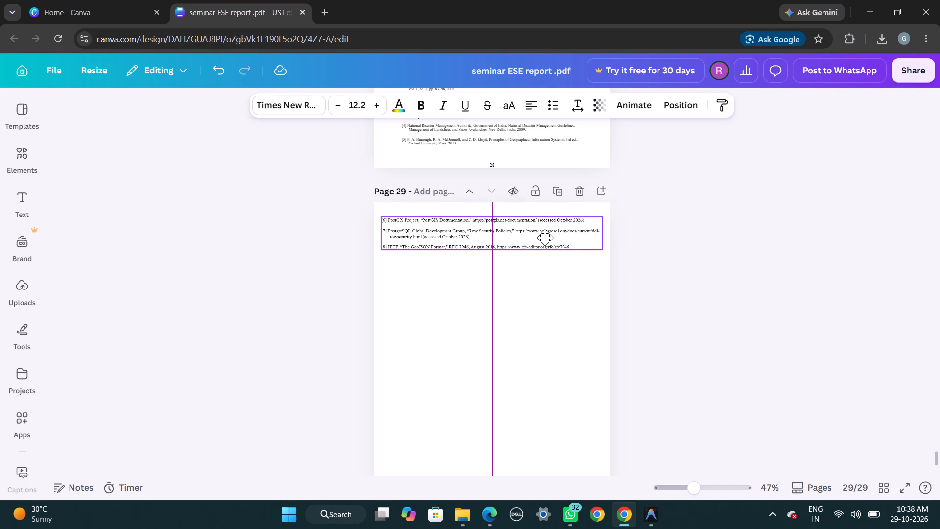
left_click_drag(545, 238, 545, 239)
left_click(309, 282)
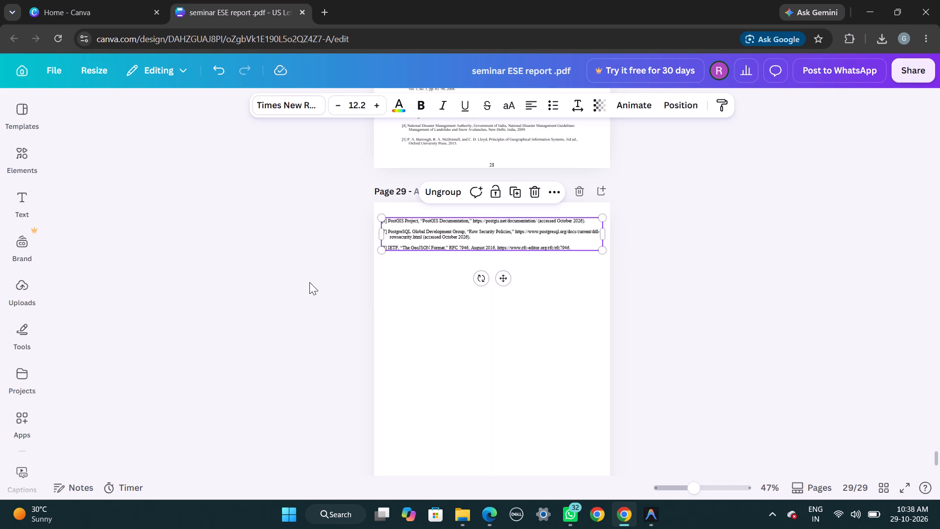
Return to the cover page and examine the opening pages from the cover through the table of contents on page 5.
scroll(309, 282, "up", 8)
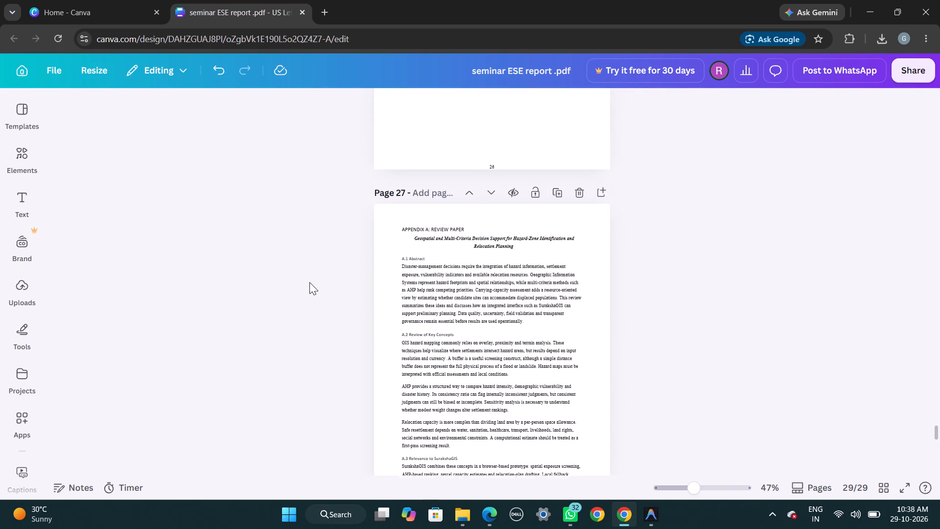
scroll(309, 282, "up", 14)
scroll(309, 282, "up", 14)
scroll(309, 282, "up", 14)
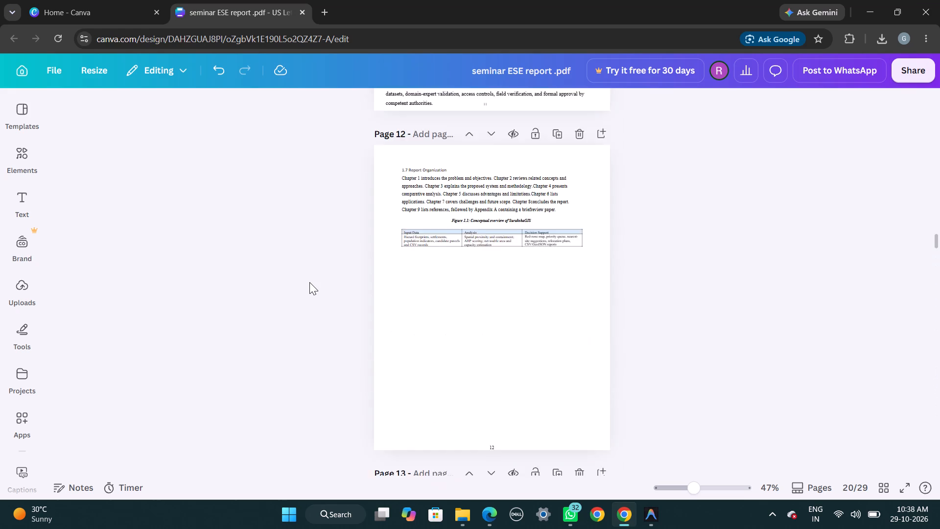
scroll(309, 282, "up", 13)
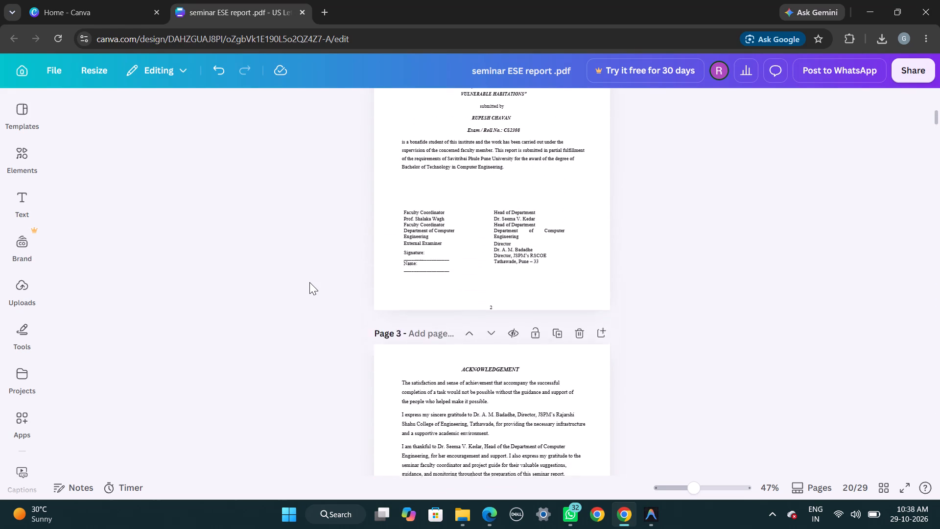
scroll(309, 282, "up", 14)
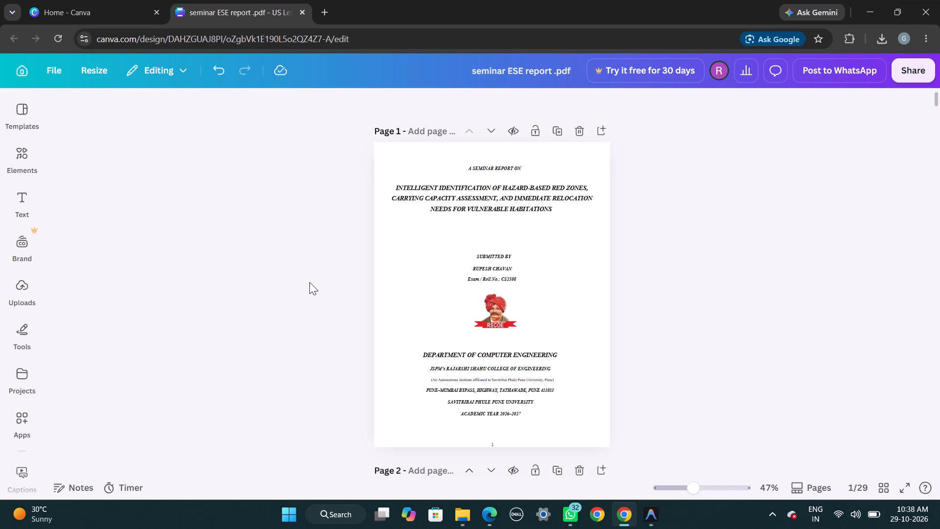
scroll(309, 282, "down", 5)
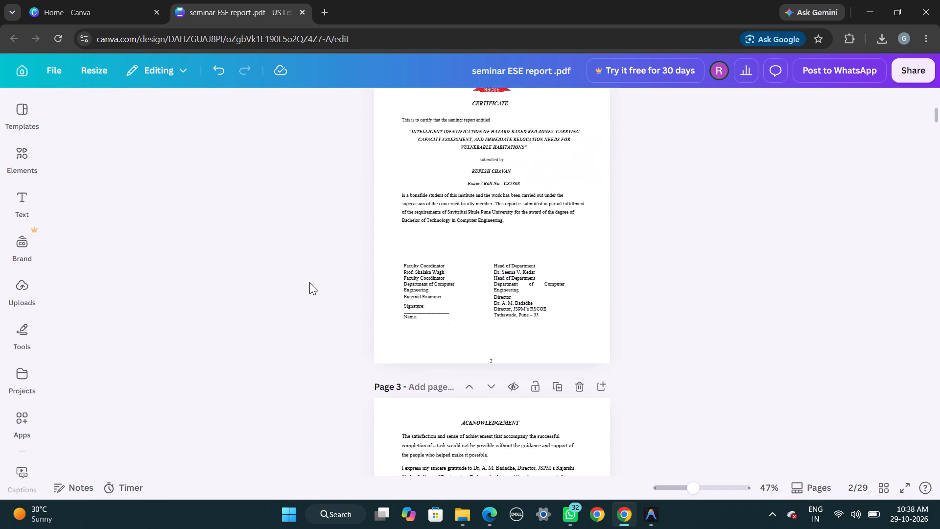
scroll(309, 282, "down", 10)
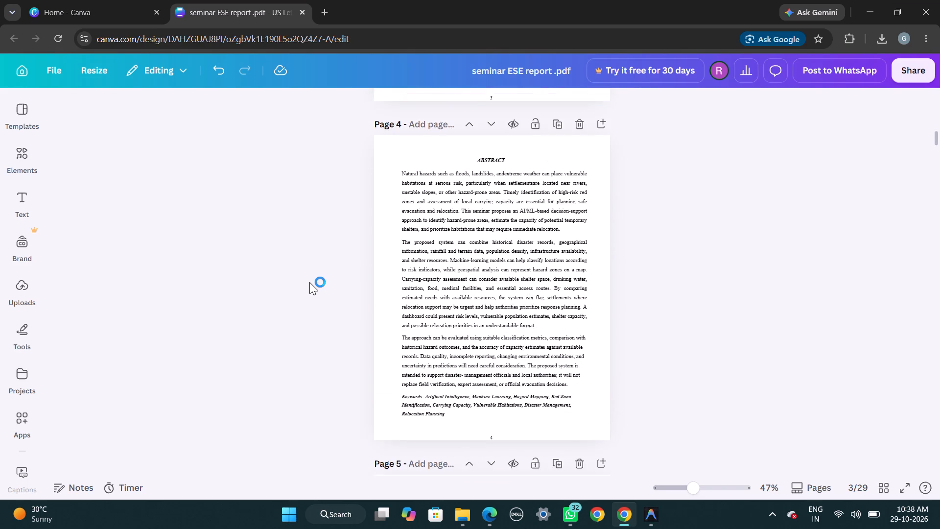
scroll(309, 282, "down", 5)
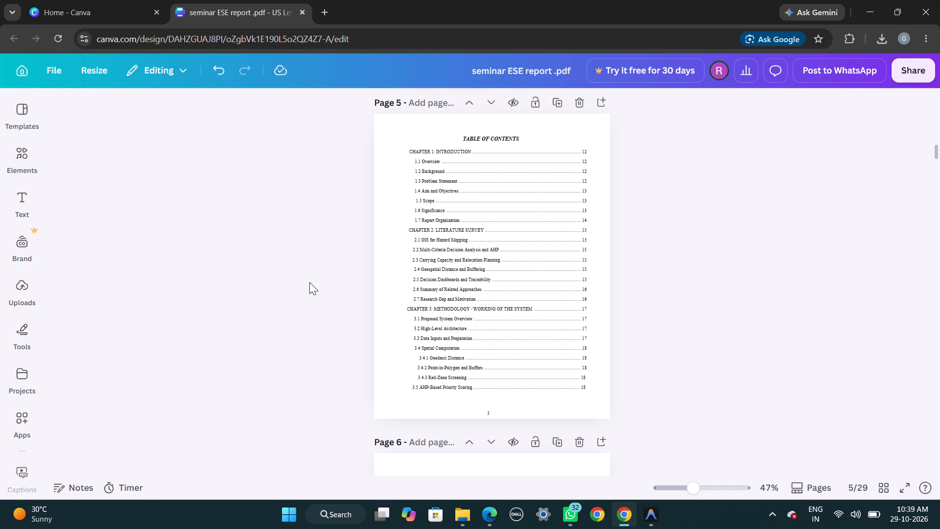
Review the report's page layout again from the cover through the front matter and chapters to page 22.
scroll(309, 342, "up", 10)
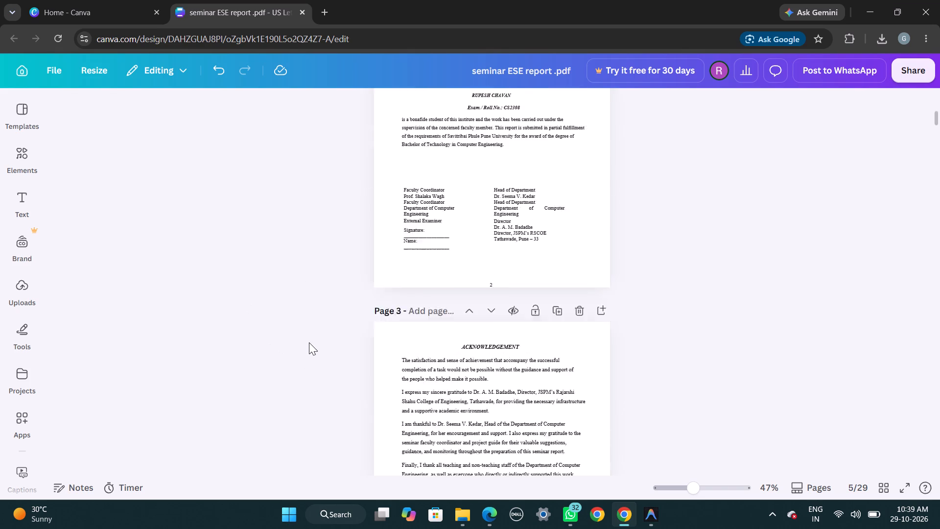
scroll(309, 342, "up", 9)
scroll(309, 342, "down", 4)
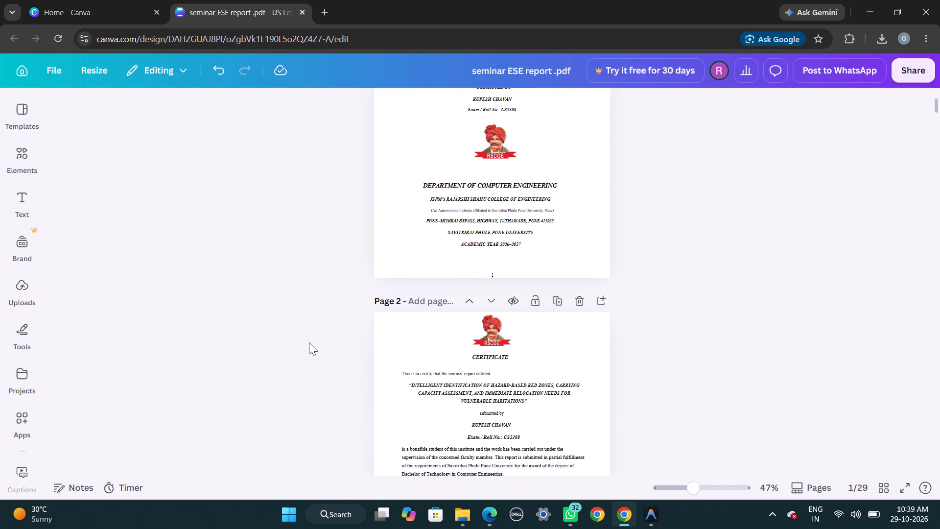
scroll(309, 342, "down", 2)
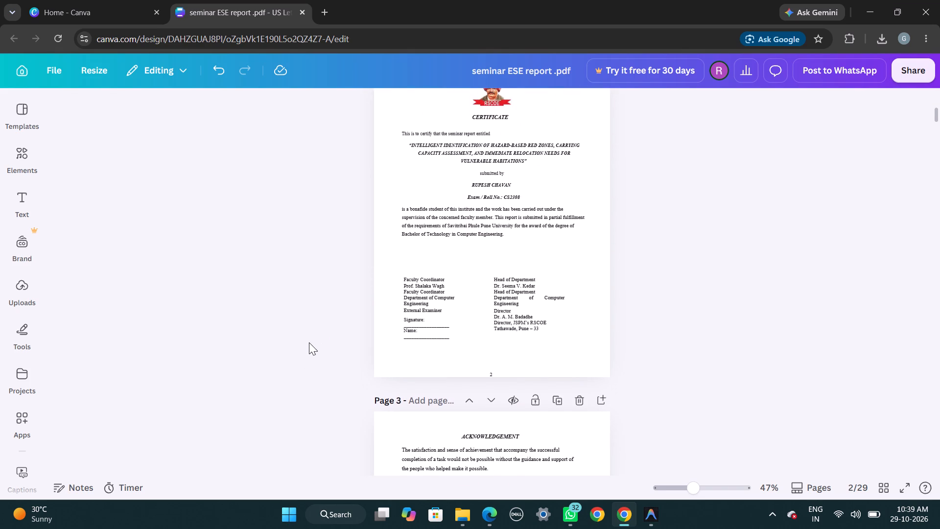
scroll(309, 342, "down", 8)
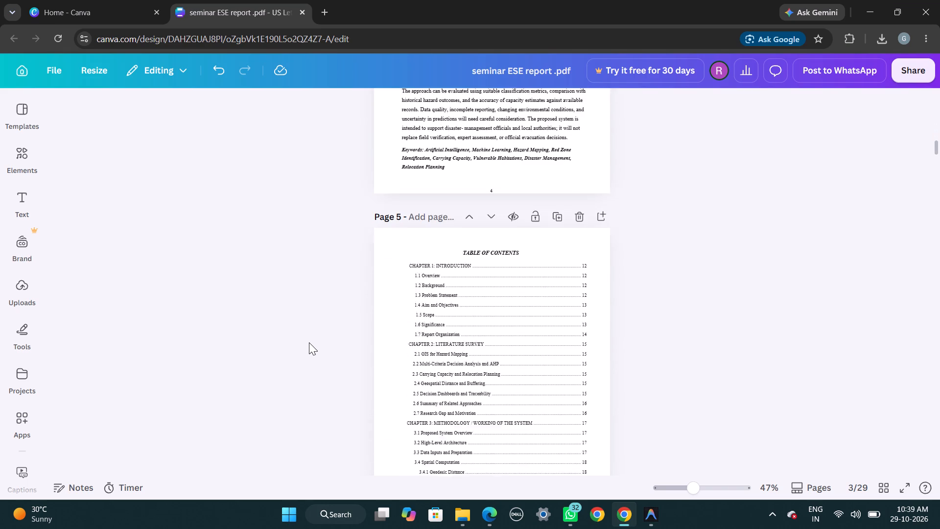
scroll(309, 342, "down", 1)
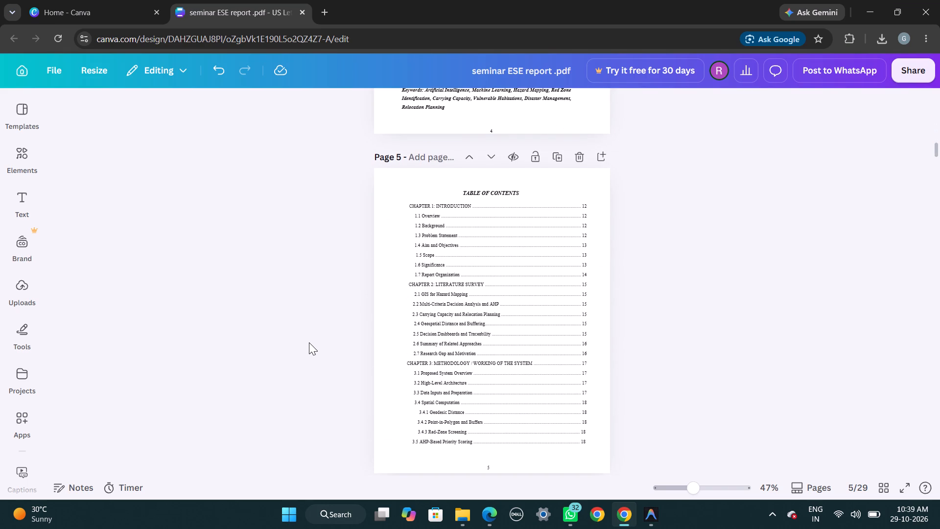
scroll(309, 342, "down", 11)
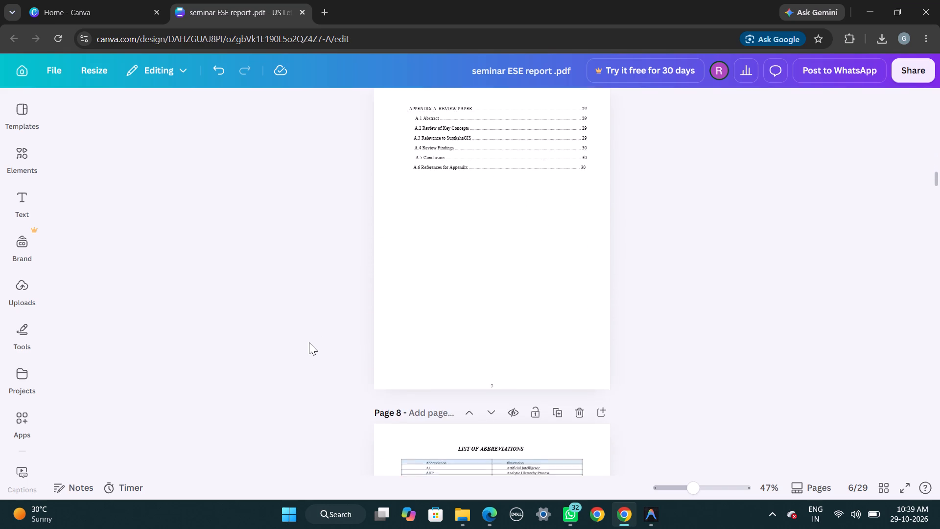
scroll(309, 342, "down", 5)
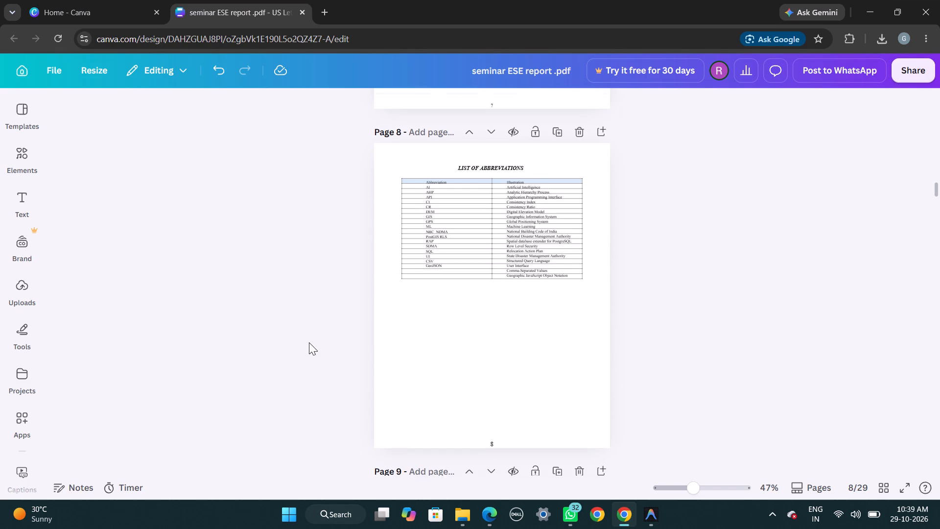
scroll(309, 342, "down", 6)
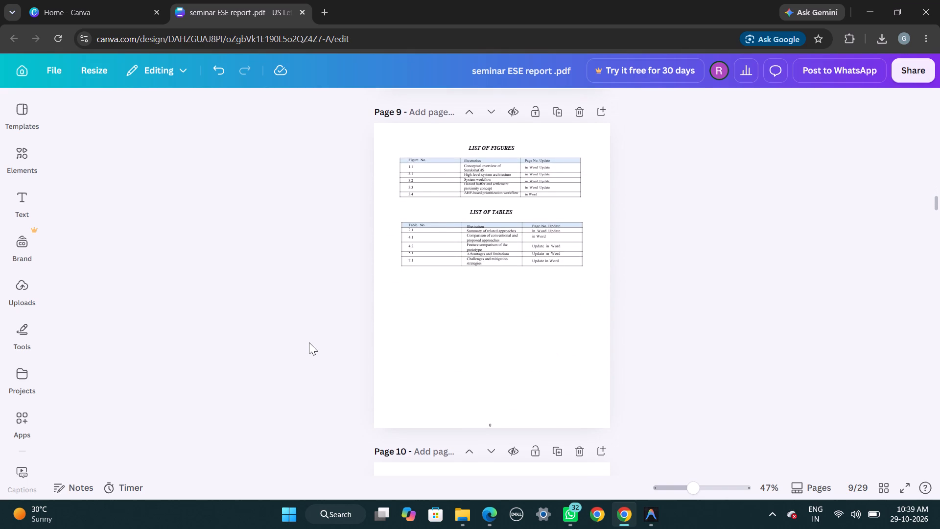
scroll(309, 342, "down", 8)
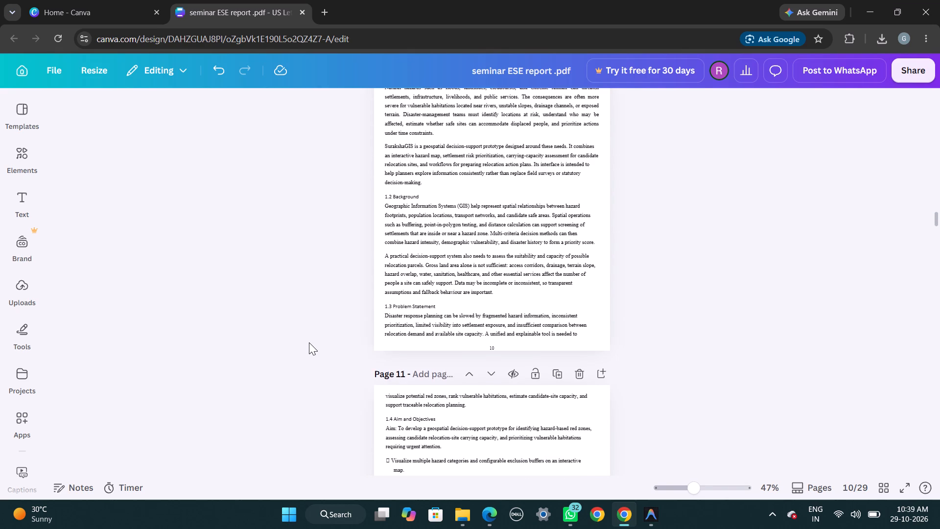
scroll(309, 342, "down", 7)
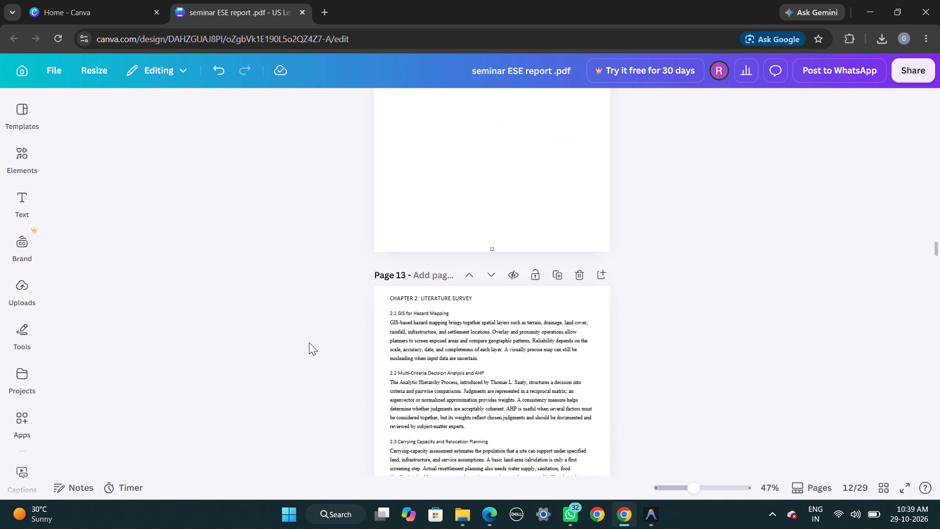
scroll(309, 342, "down", 4)
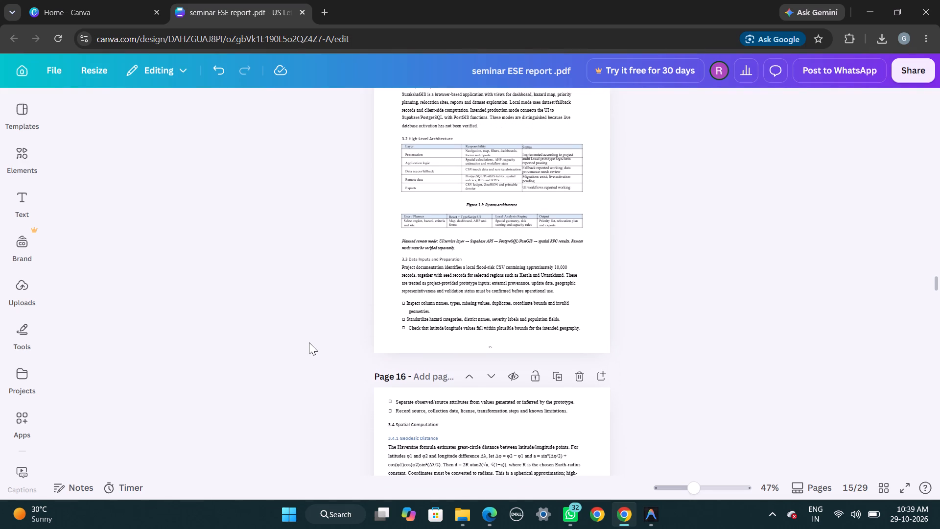
scroll(309, 342, "down", 2)
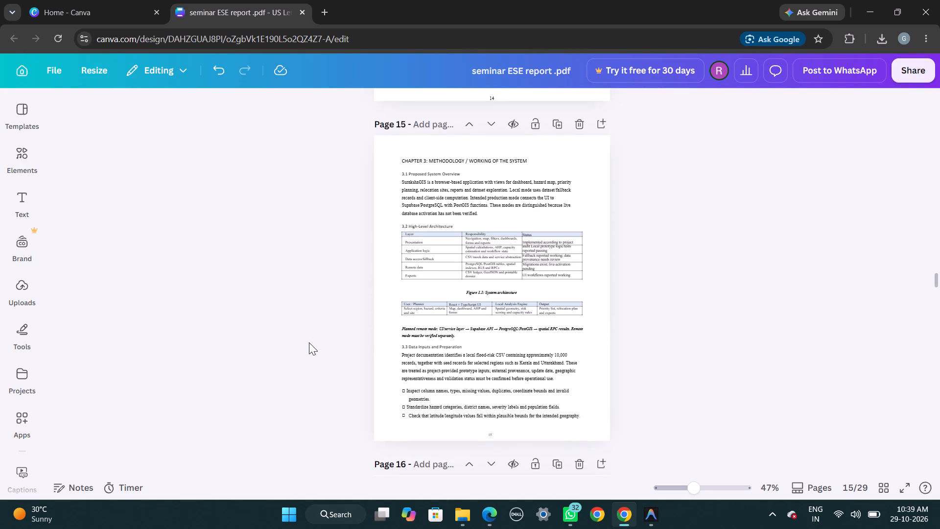
scroll(309, 342, "down", 4)
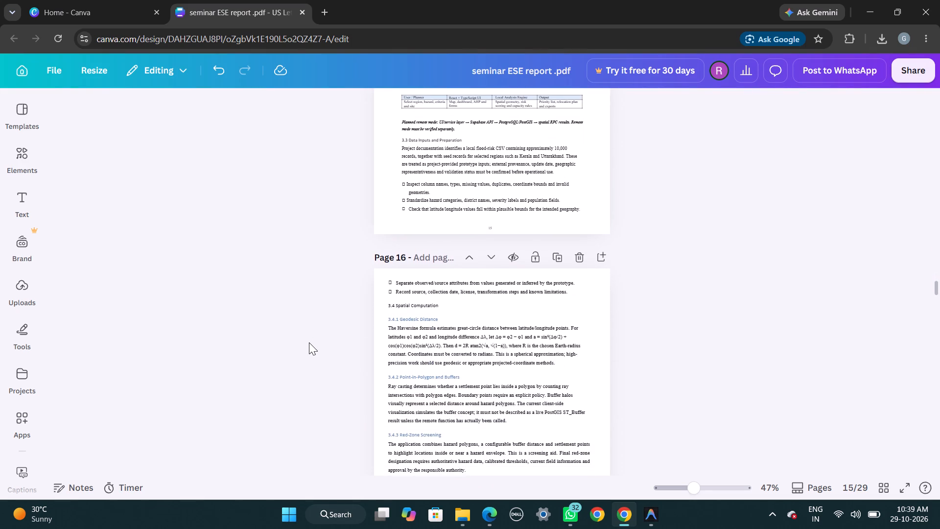
scroll(309, 342, "down", 10)
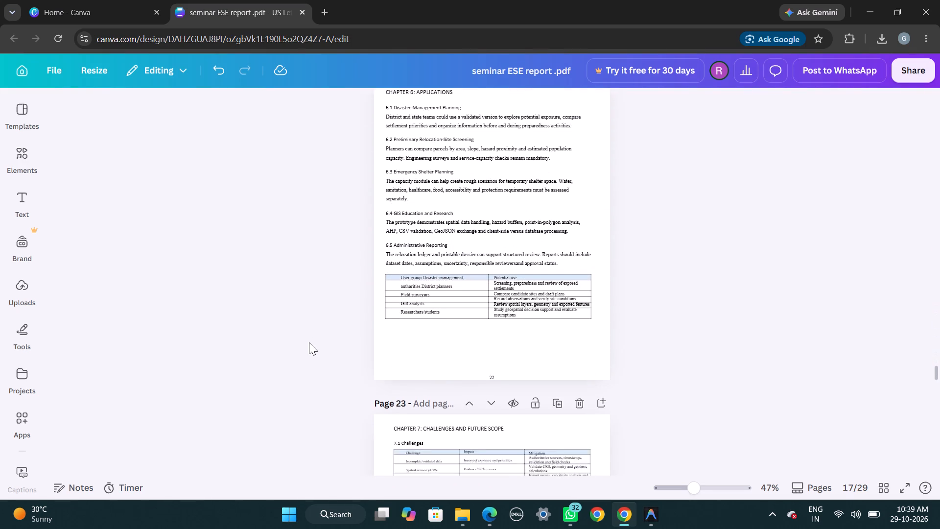
Set up a download of the report with PDF as the file type.
left_click(900, 70)
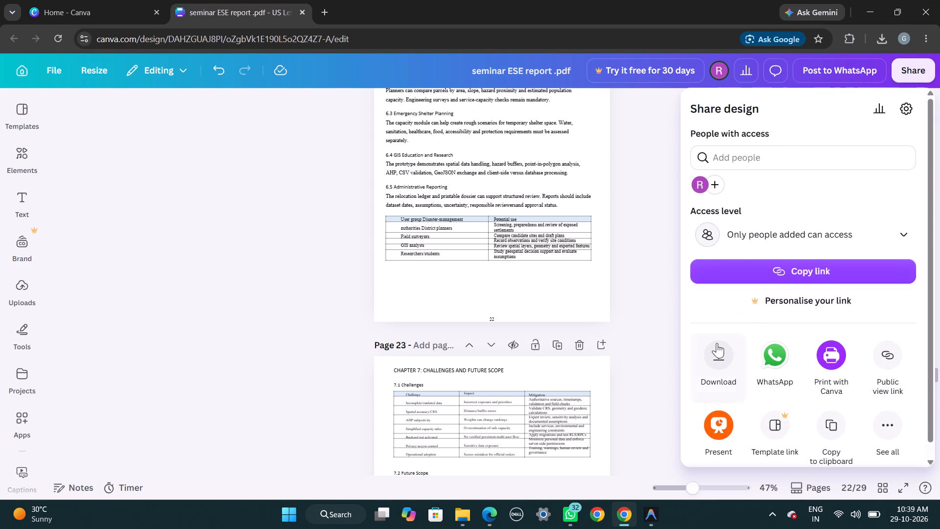
left_click(717, 350)
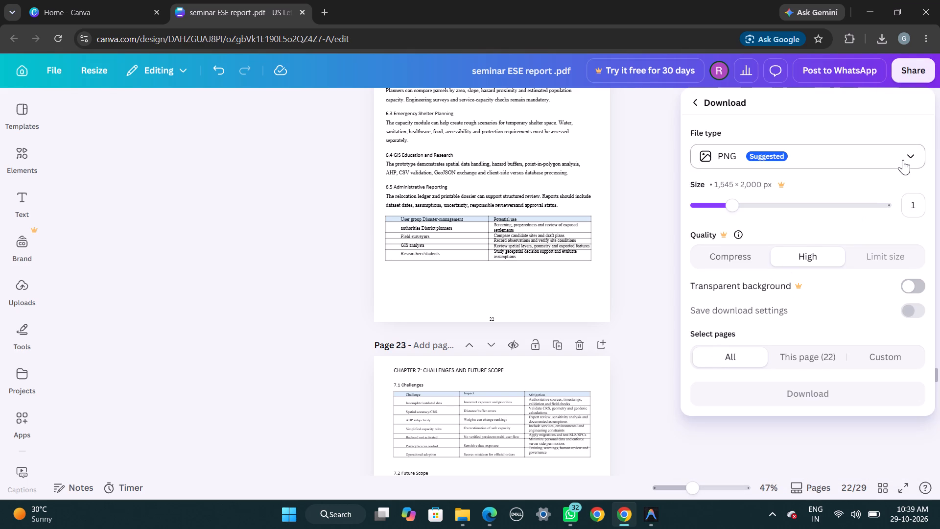
left_click(903, 160)
left_click(760, 264)
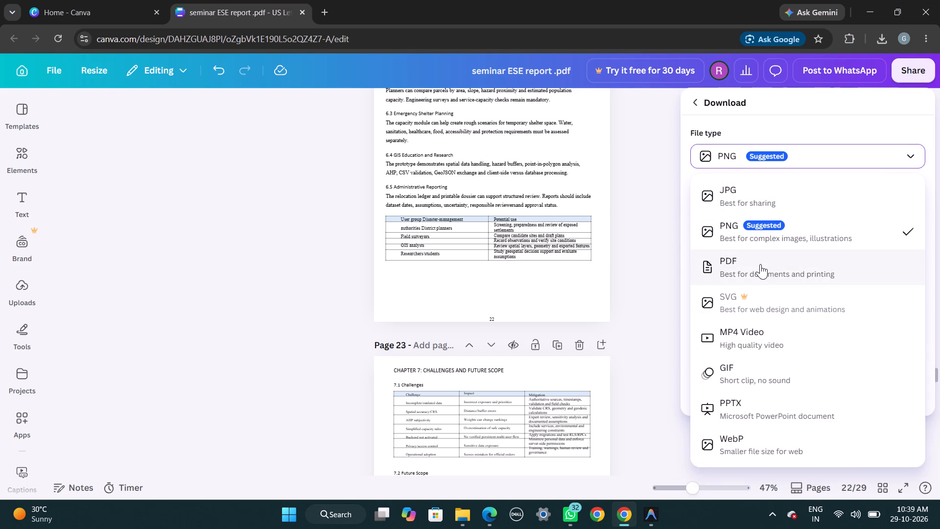
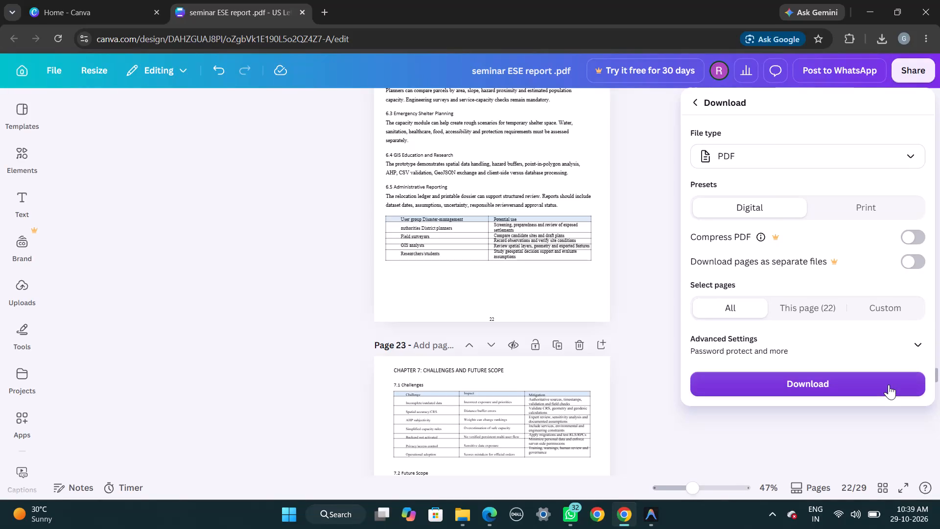
Download all pages of the seminar ESE report as a digital PDF, and dismiss the dialog in Adobe Acrobat.
left_click(889, 385)
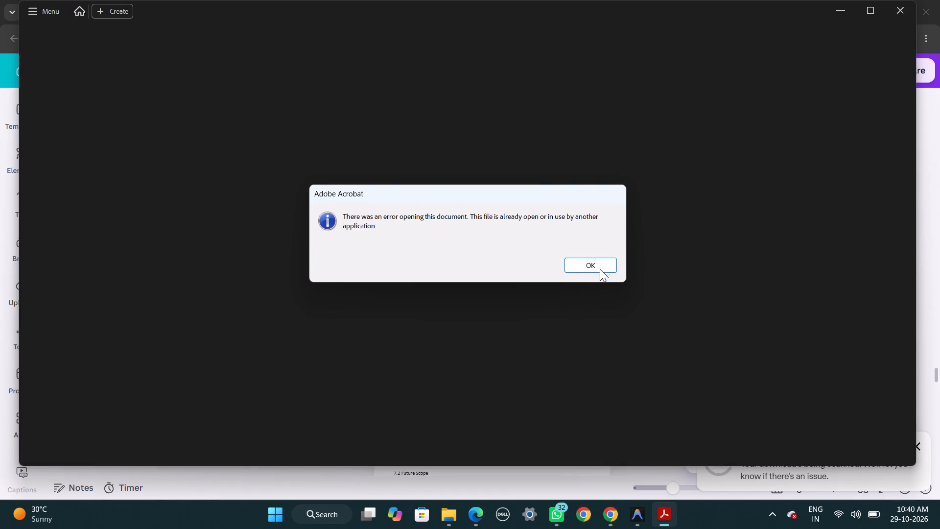
left_click(601, 263)
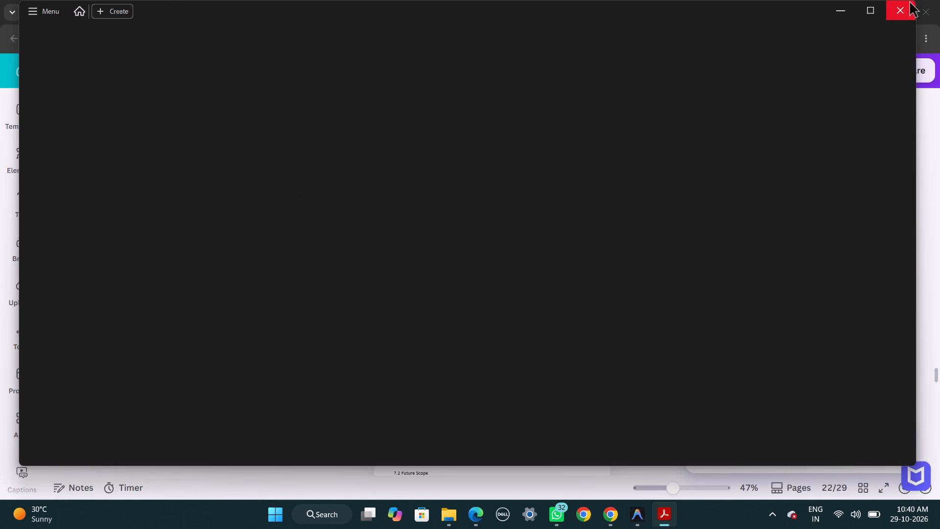
Close the Adobe Acrobat window and switch to the Downloads folder in File Explorer.
left_click(905, 6)
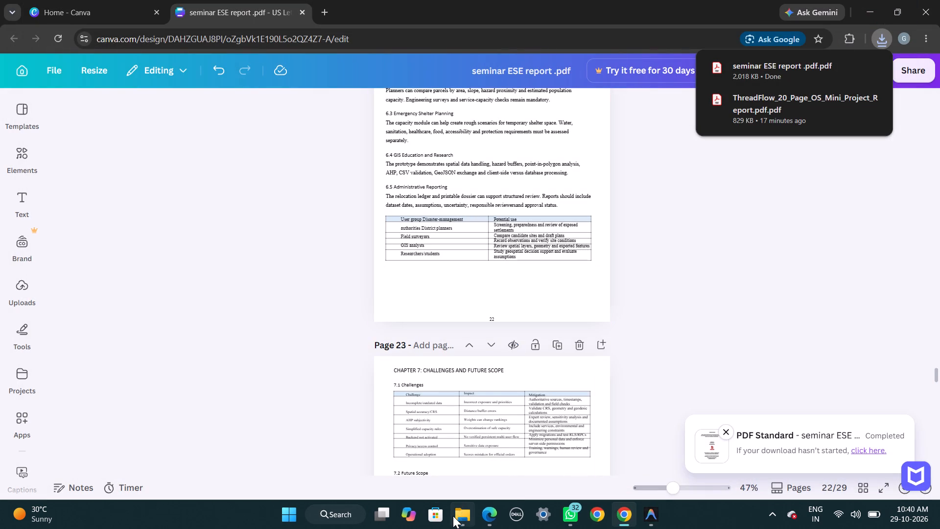
left_click(453, 516)
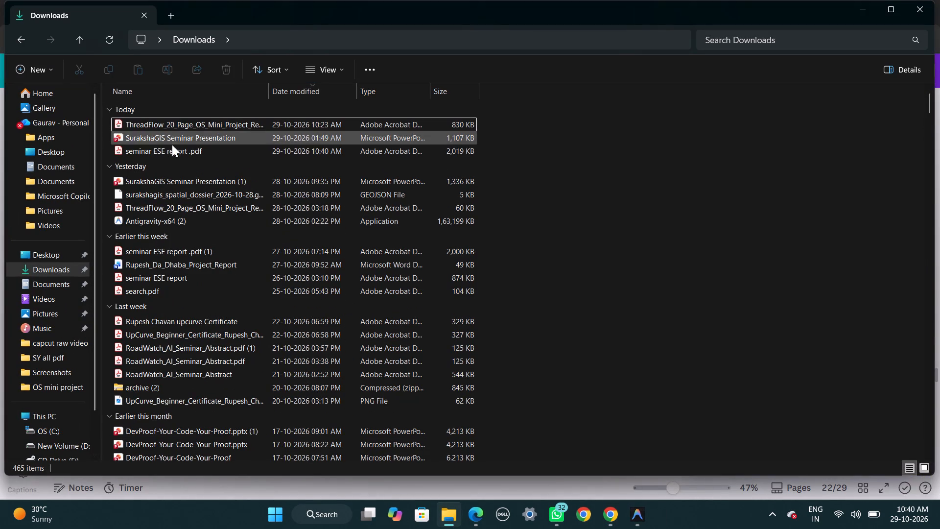
scroll(172, 144, "up", 10)
left_click(45, 268)
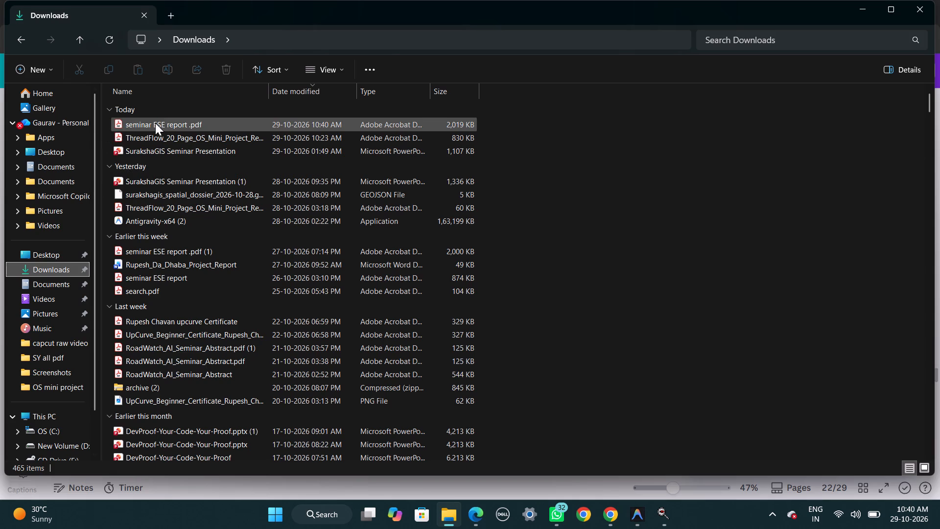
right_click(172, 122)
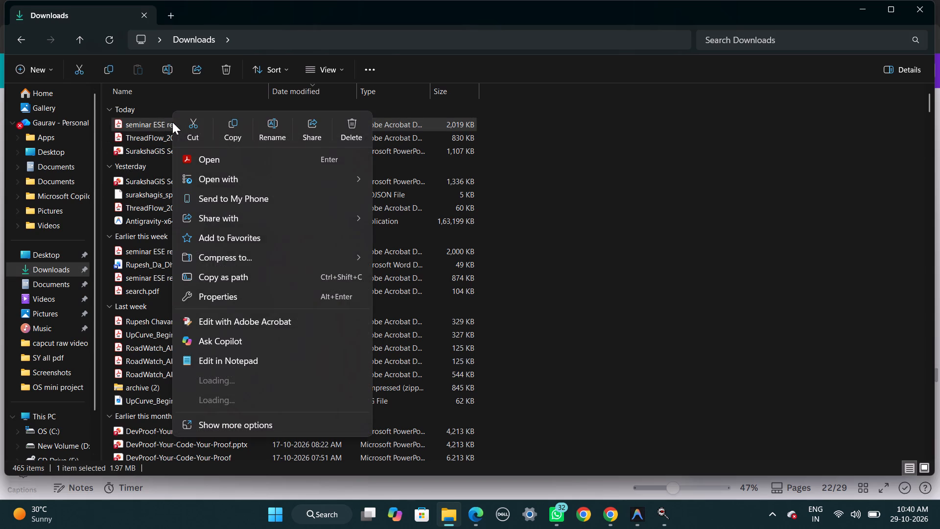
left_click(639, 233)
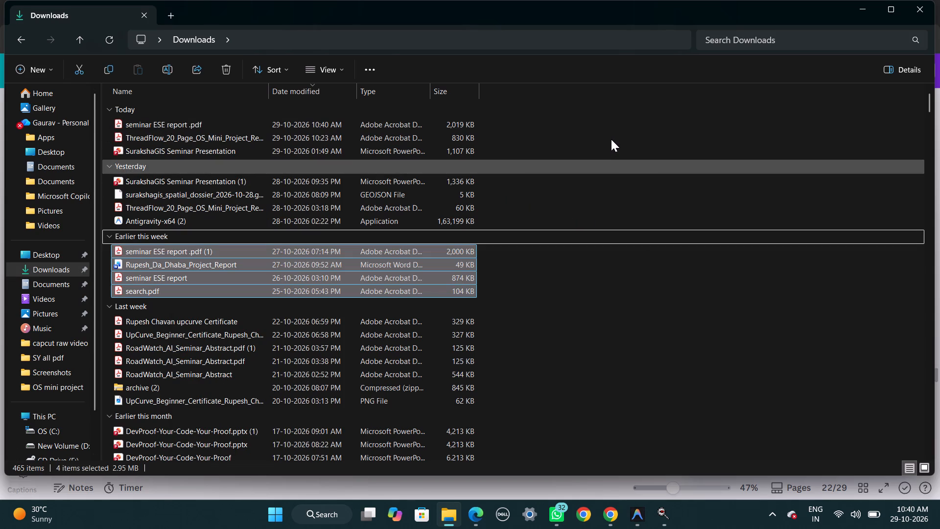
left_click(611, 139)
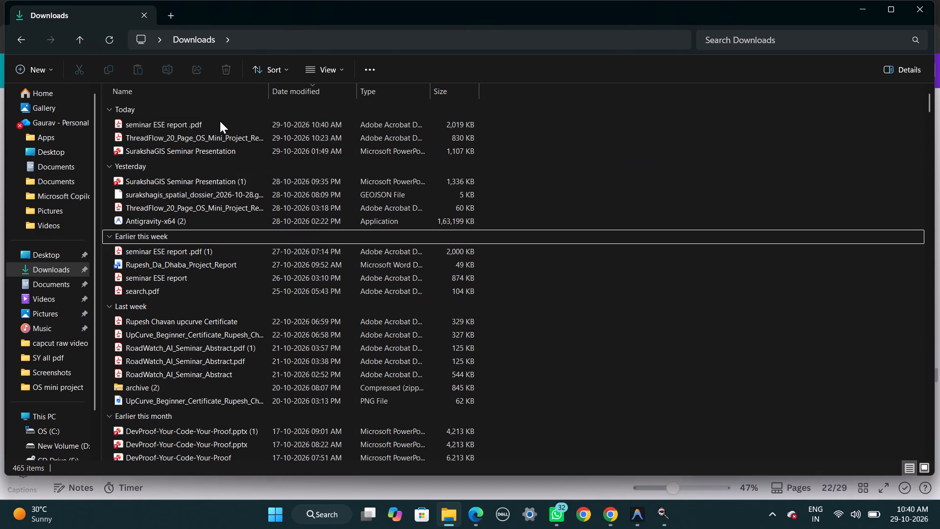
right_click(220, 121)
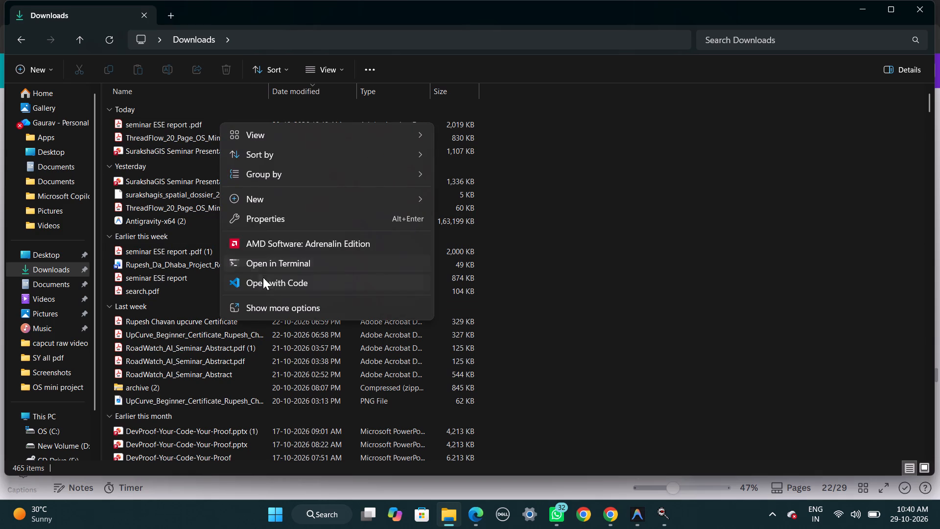
Start sharing today's downloaded seminar ESE report PDF from the Downloads folder.
left_click(189, 120)
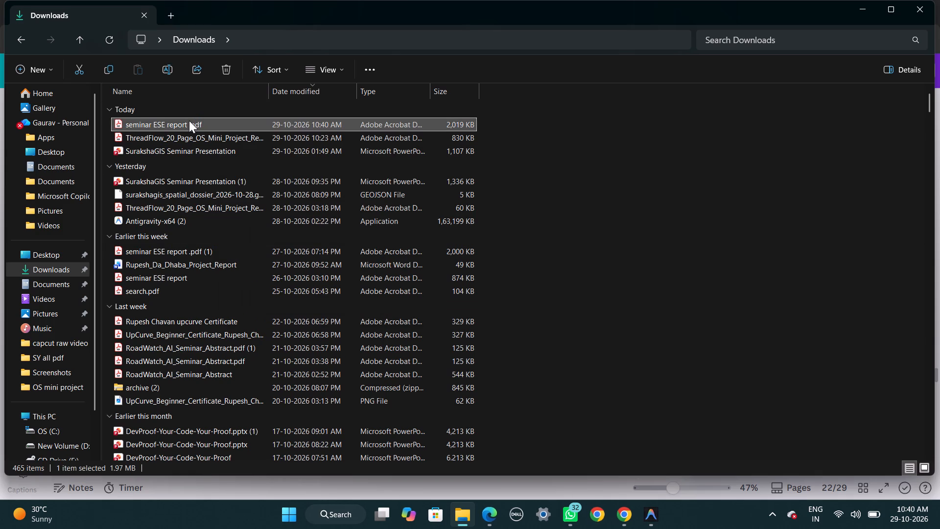
right_click(189, 120)
left_click(317, 129)
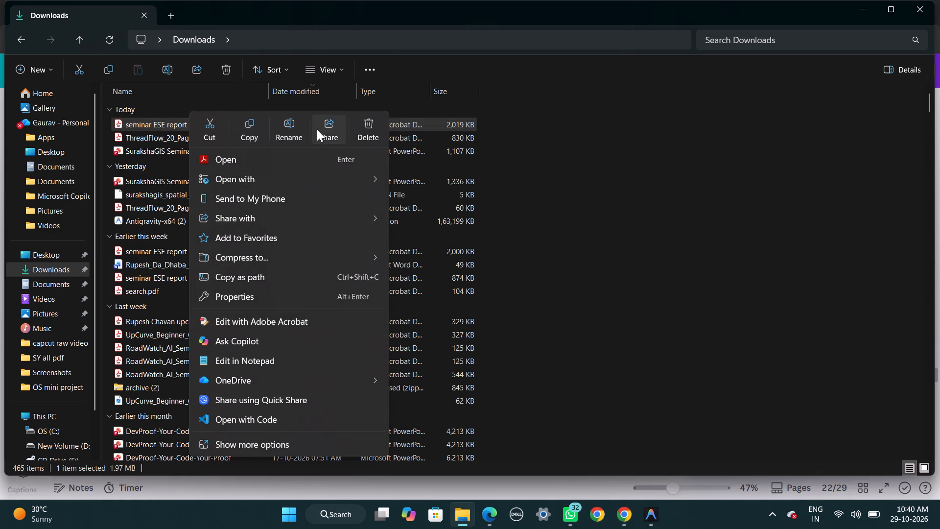